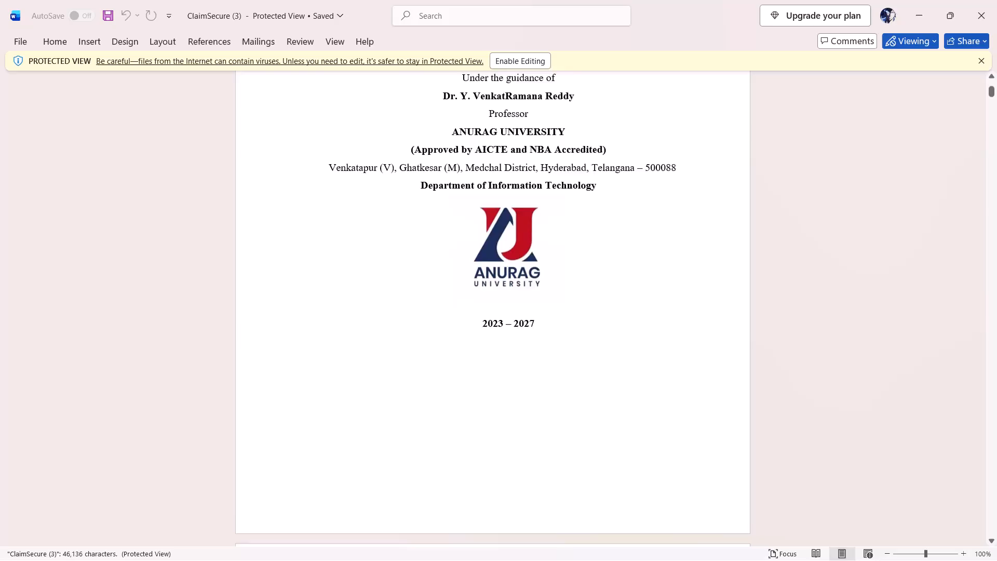
Enable editing of the protected ClaimSecure (3) report.
scroll(728, 252, up, 12)
click(333, 140)
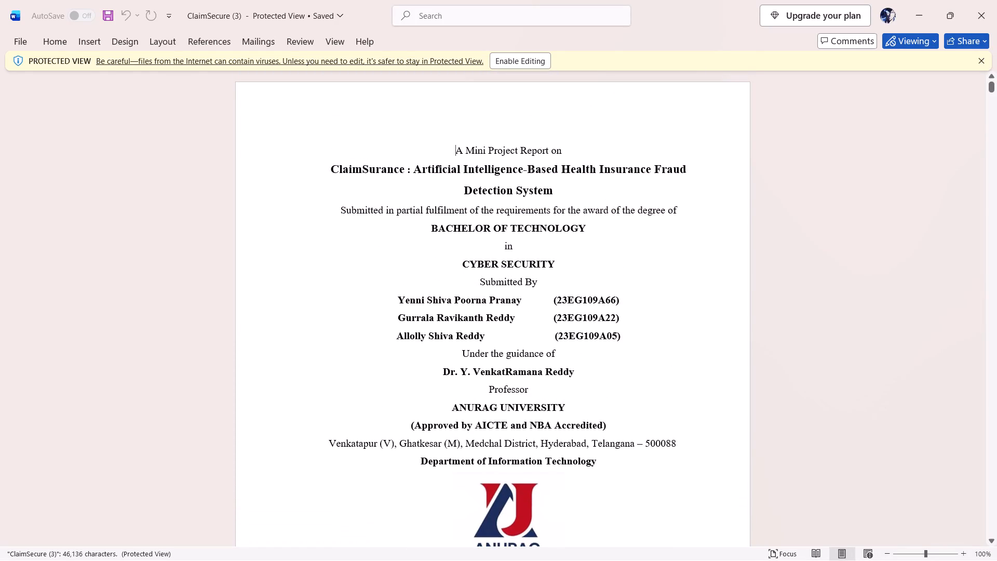
click(313, 140)
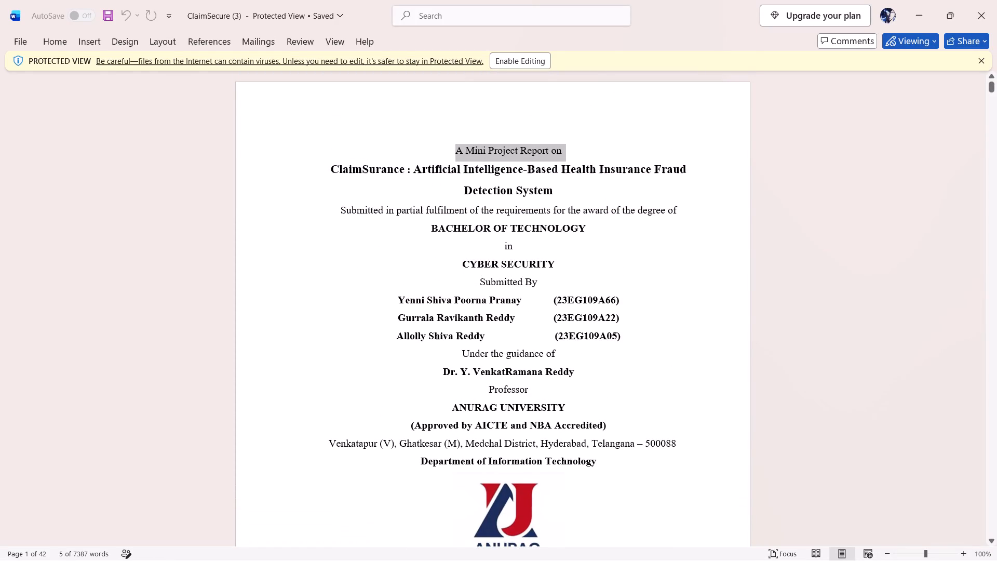
click(516, 61)
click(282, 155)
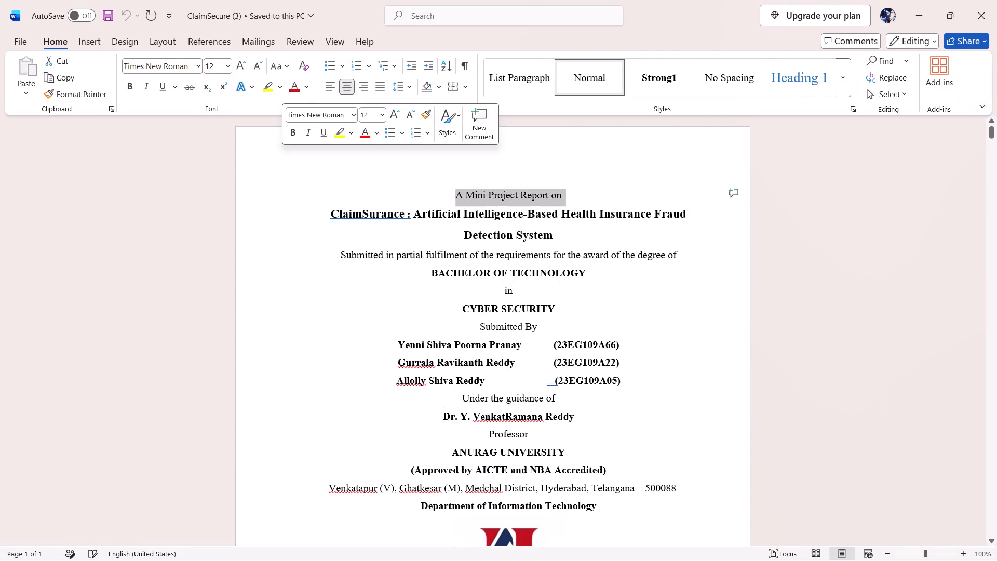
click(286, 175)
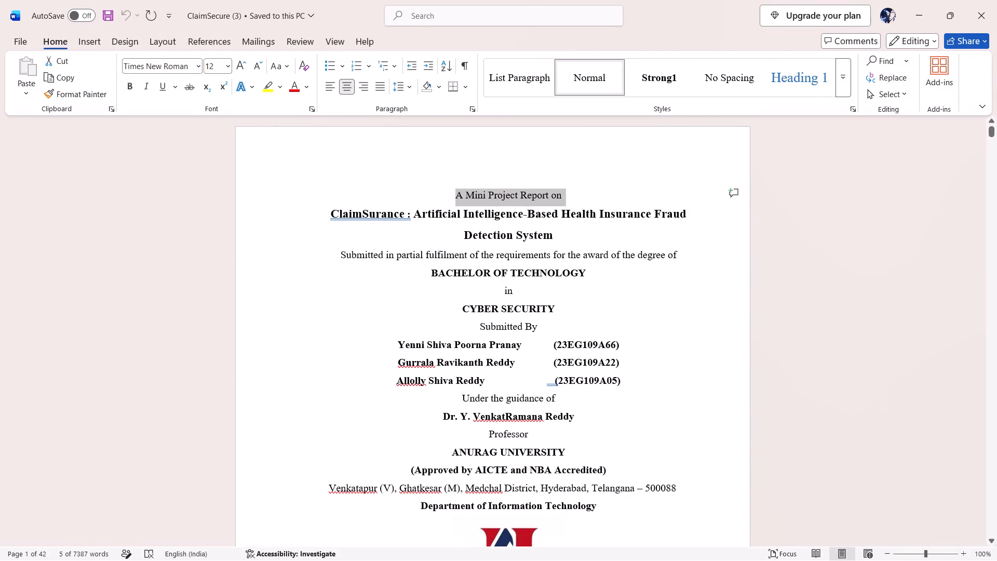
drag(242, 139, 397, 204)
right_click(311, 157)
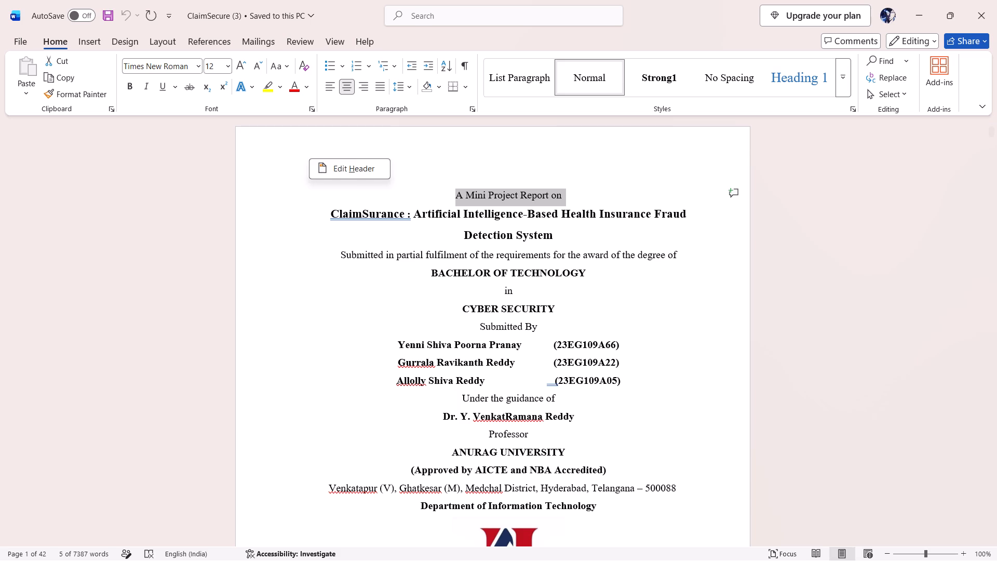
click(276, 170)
Review the cover page of the mini project report from the title to the batch years.
scroll(714, 298, down, 9)
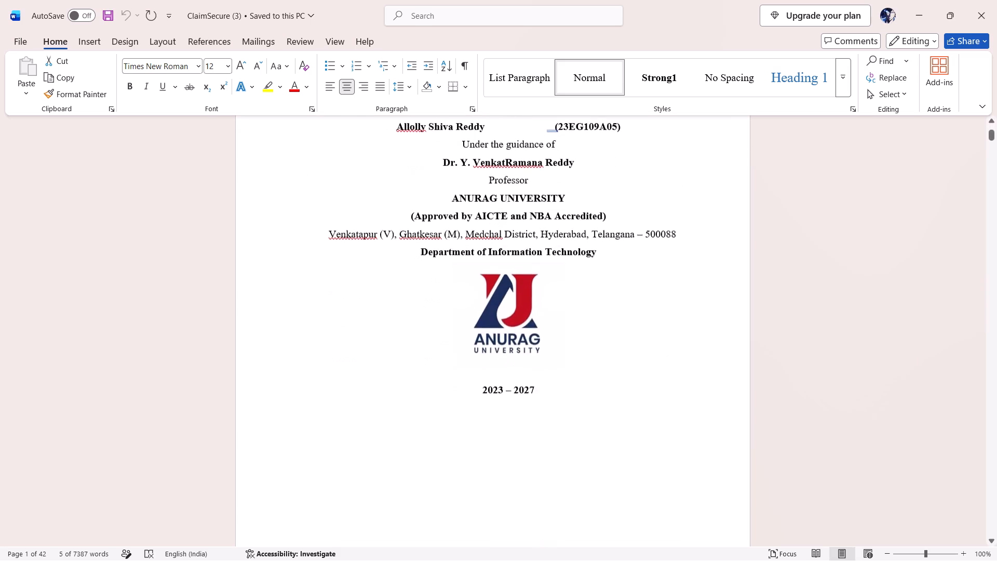
scroll(705, 307, down, 4)
scroll(701, 309, up, 5)
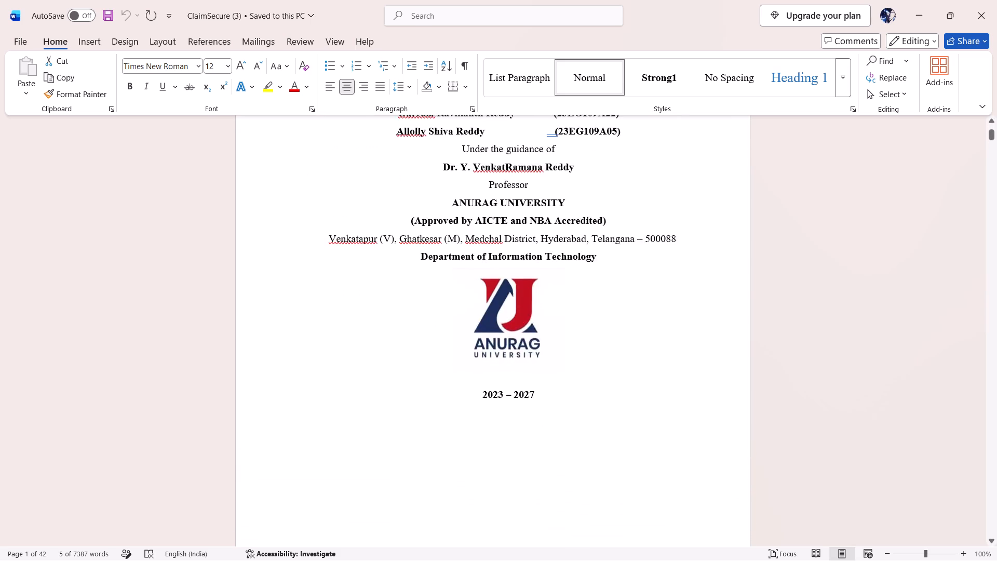
scroll(697, 312, up, 7)
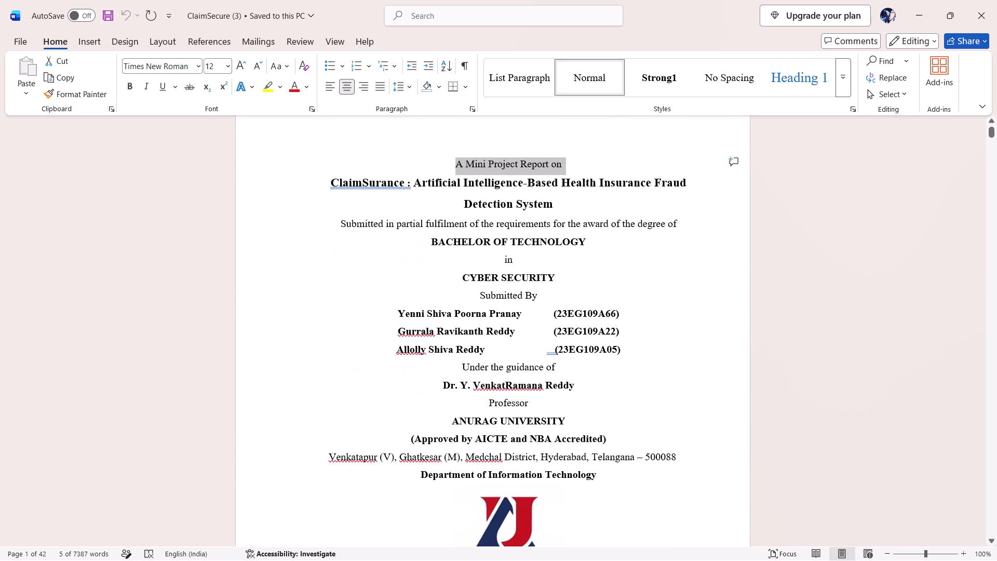
scroll(697, 314, down, 5)
scroll(697, 317, up, 4)
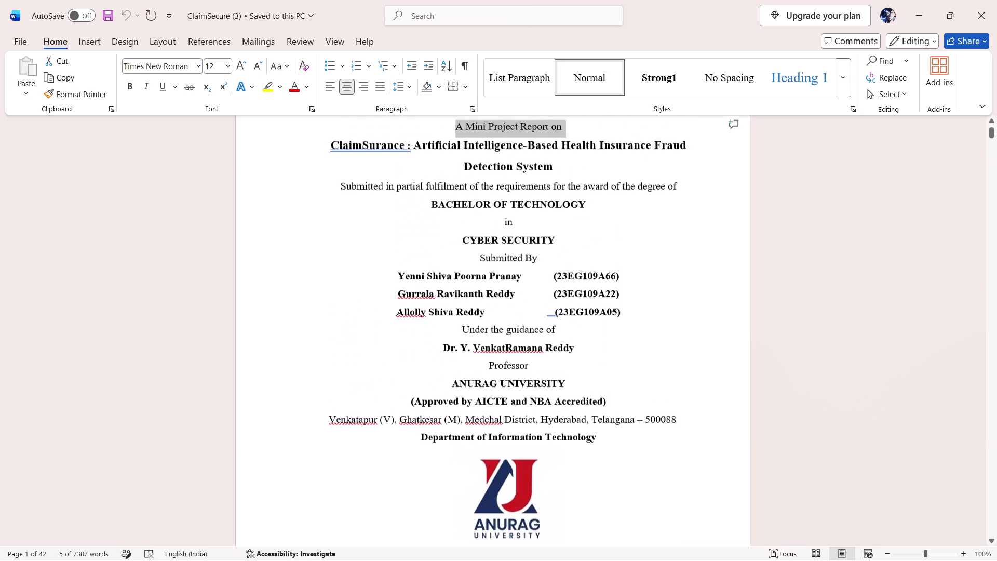
scroll(697, 317, up, 4)
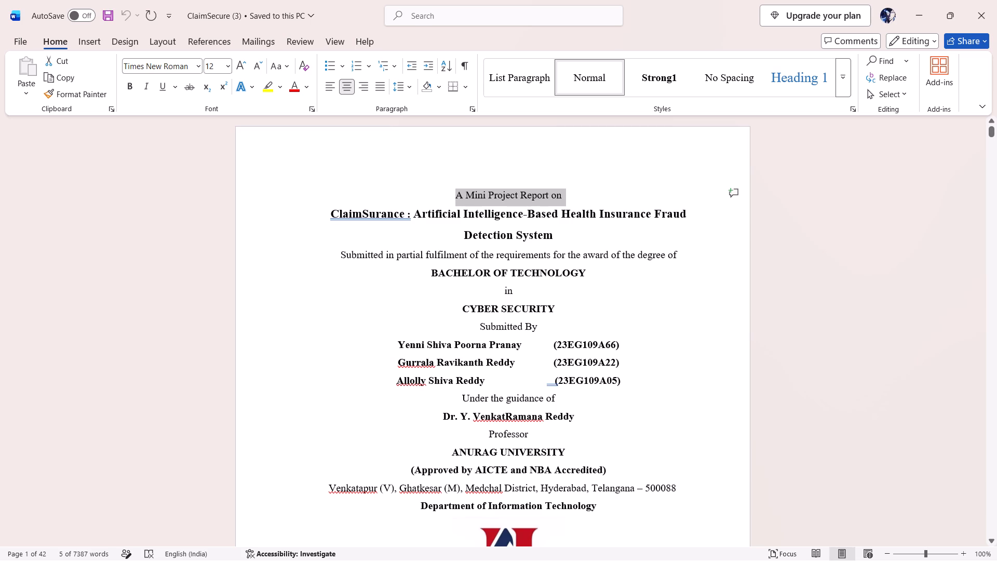
scroll(448, 301, down, 7)
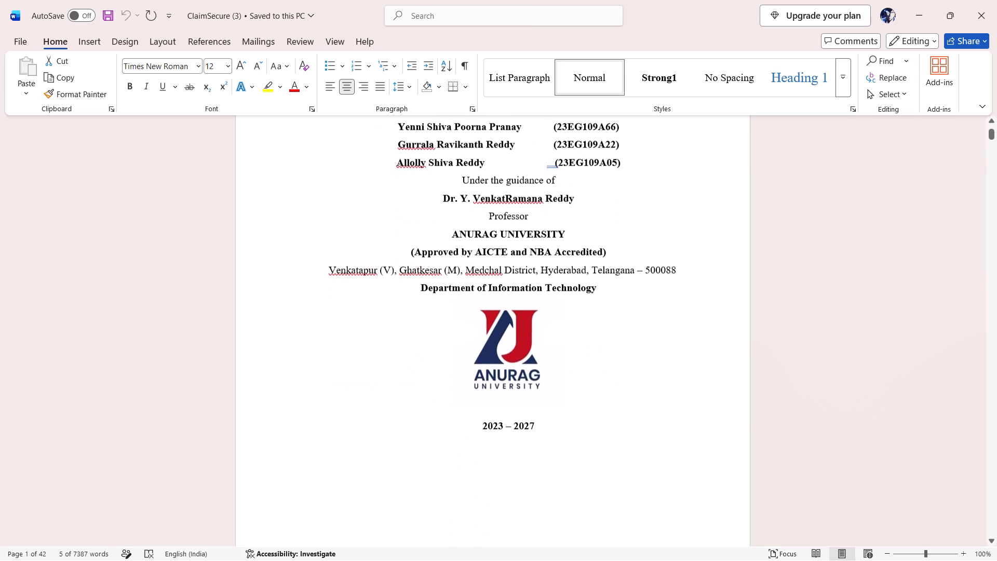
scroll(495, 293, up, 5)
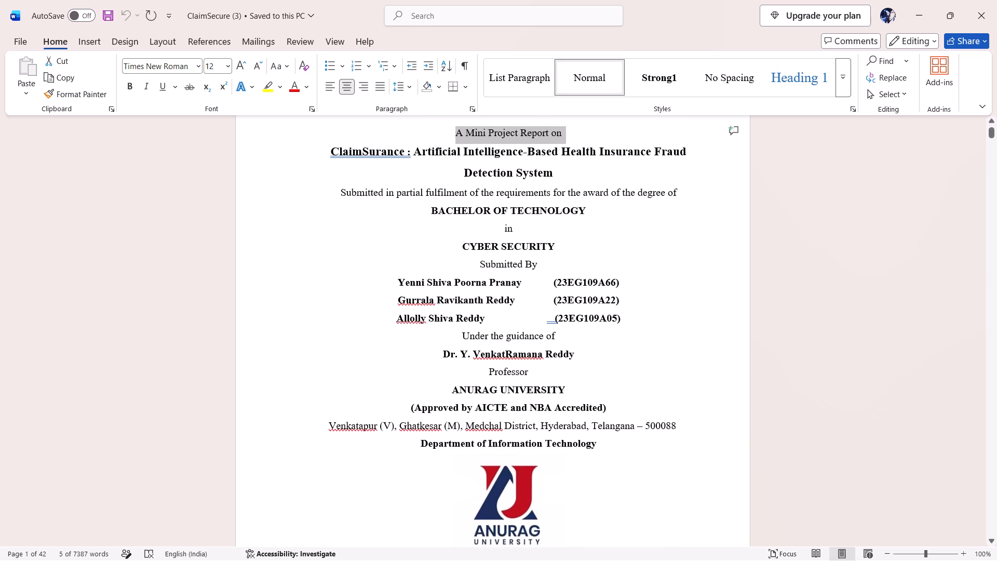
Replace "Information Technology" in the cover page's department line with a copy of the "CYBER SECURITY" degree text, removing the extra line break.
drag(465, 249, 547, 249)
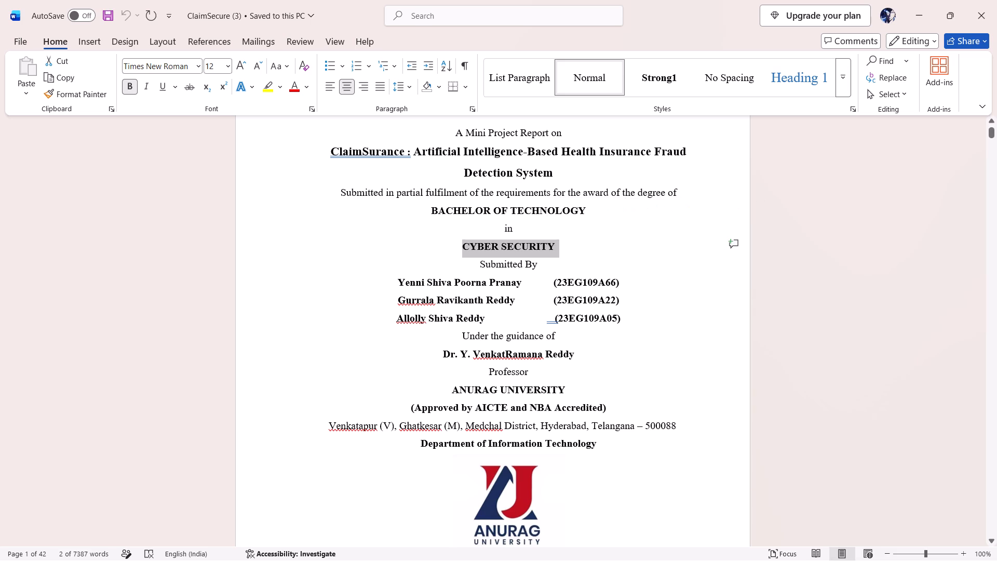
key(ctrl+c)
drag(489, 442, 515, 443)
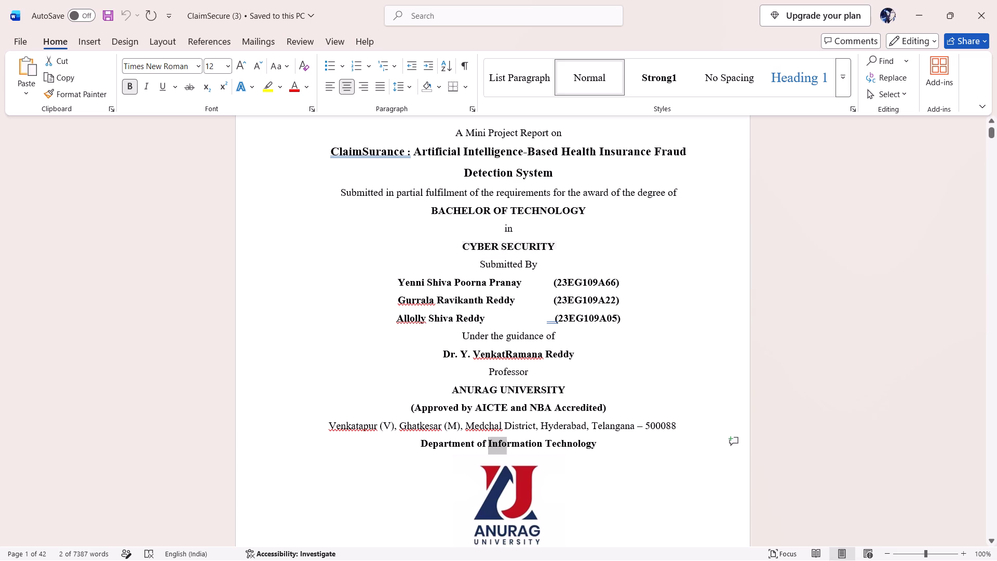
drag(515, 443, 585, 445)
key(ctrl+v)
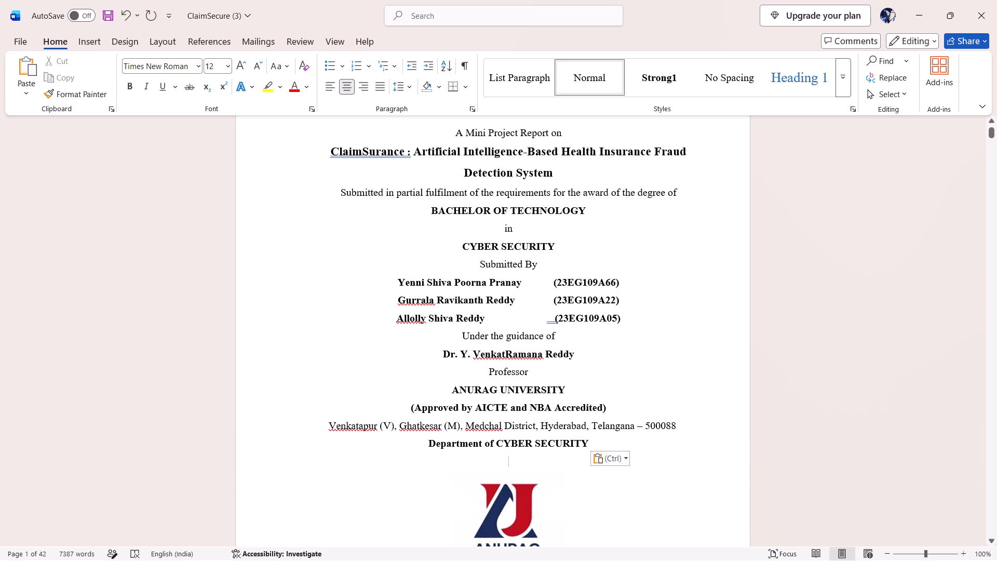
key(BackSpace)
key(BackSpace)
Examine the certificate page's department line, certificate text and signatories, and compare them with the cover page.
scroll(529, 529, down, 2)
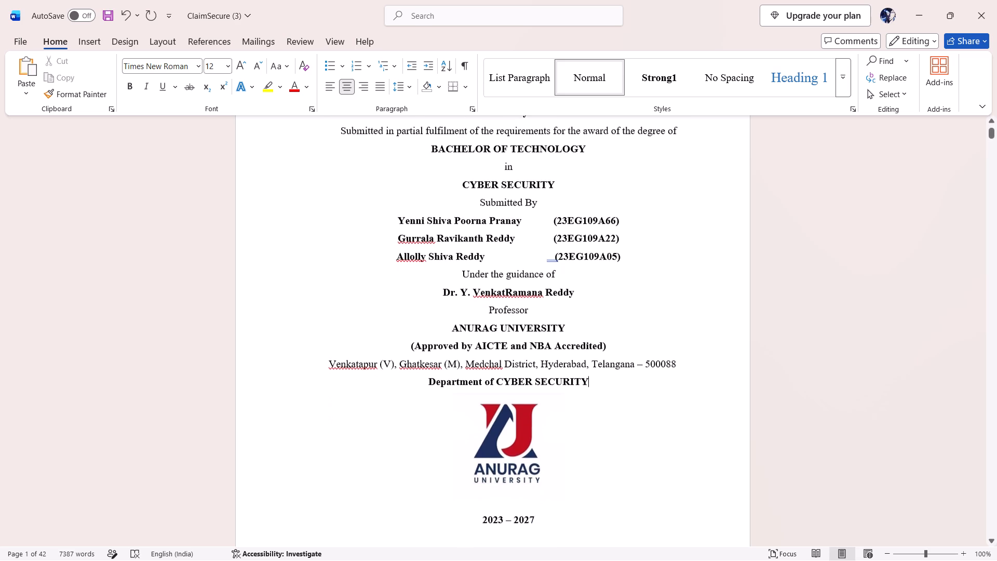
scroll(533, 518, down, 9)
scroll(533, 513, down, 15)
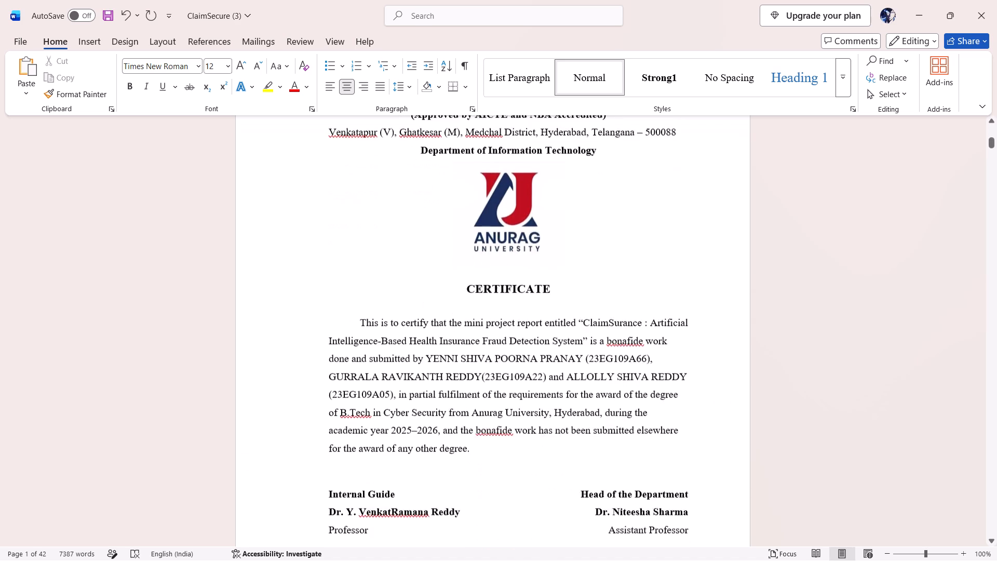
scroll(533, 499, down, 7)
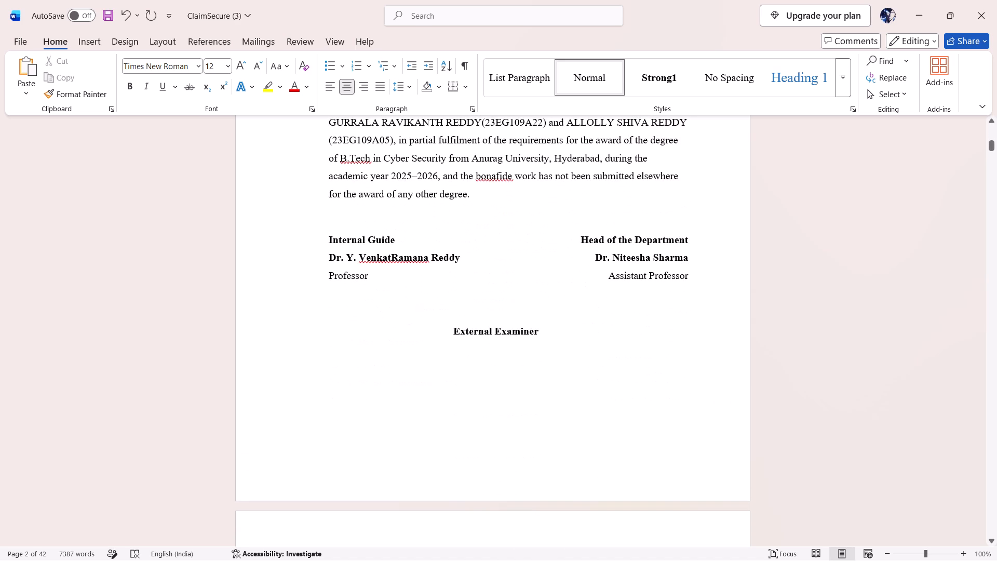
scroll(532, 497, up, 13)
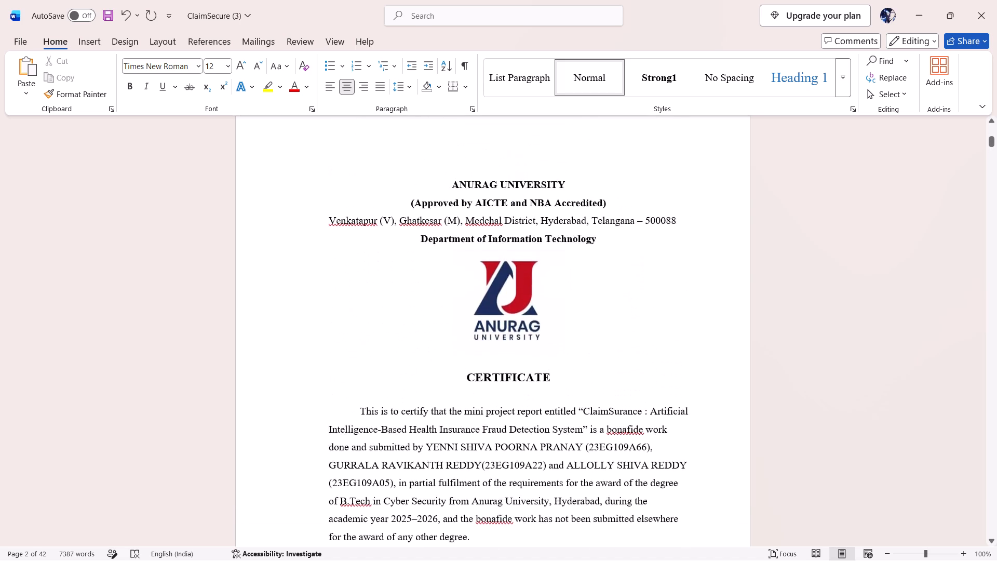
scroll(524, 494, up, 11)
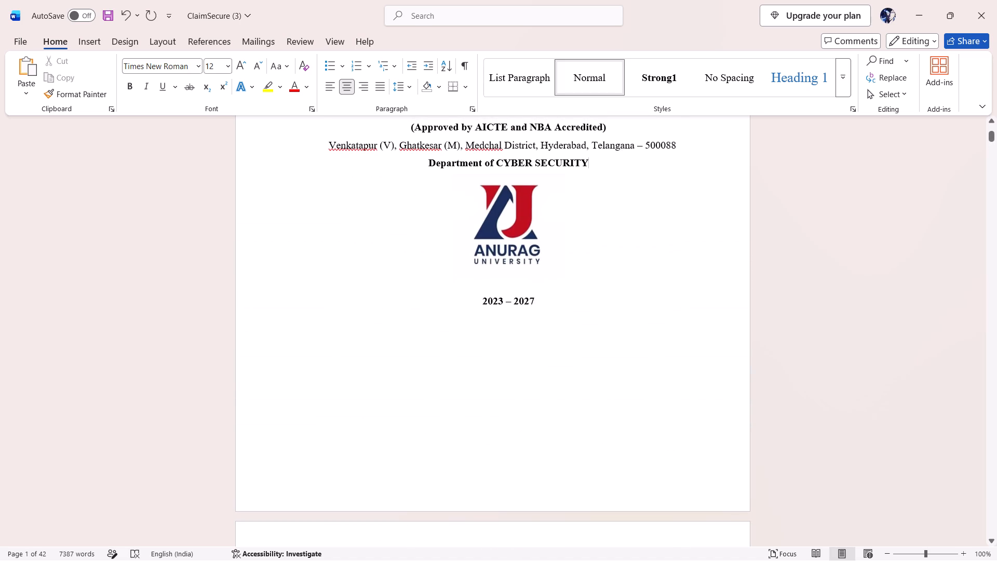
scroll(513, 478, up, 5)
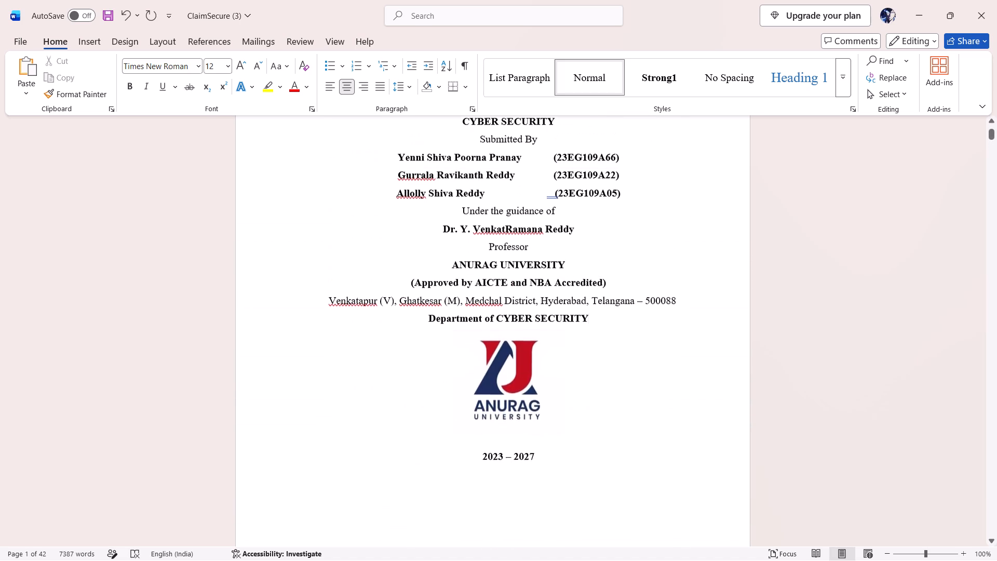
scroll(509, 478, up, 10)
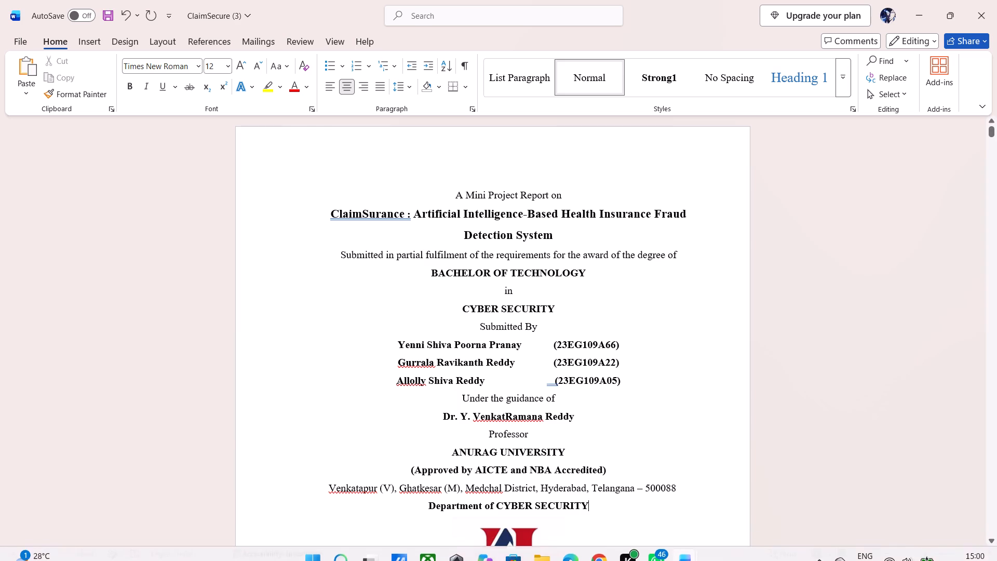
Replace "Information Technology" in the certificate page's department line with "cyber security".
scroll(483, 400, down, 19)
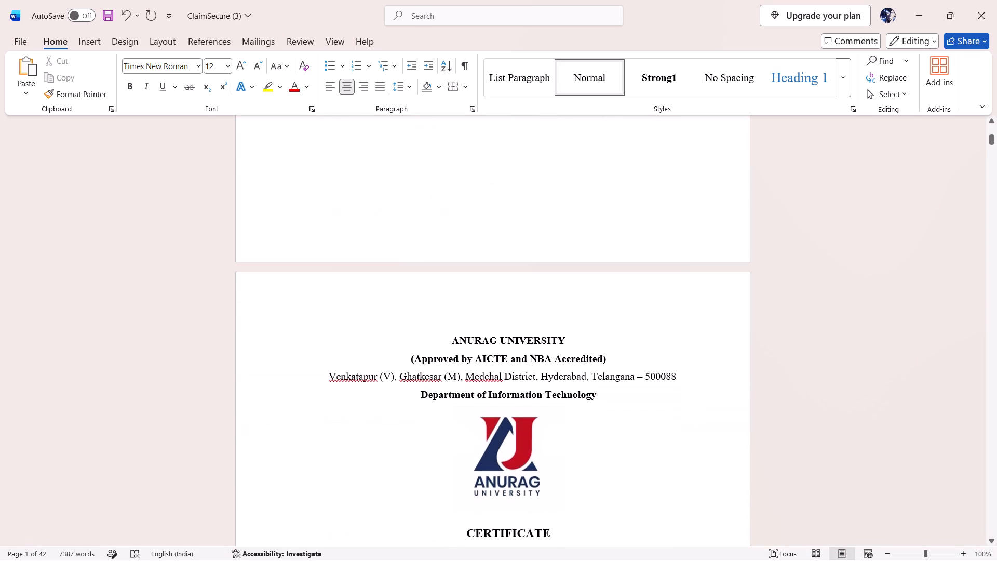
click(599, 396)
key(BackSpace)
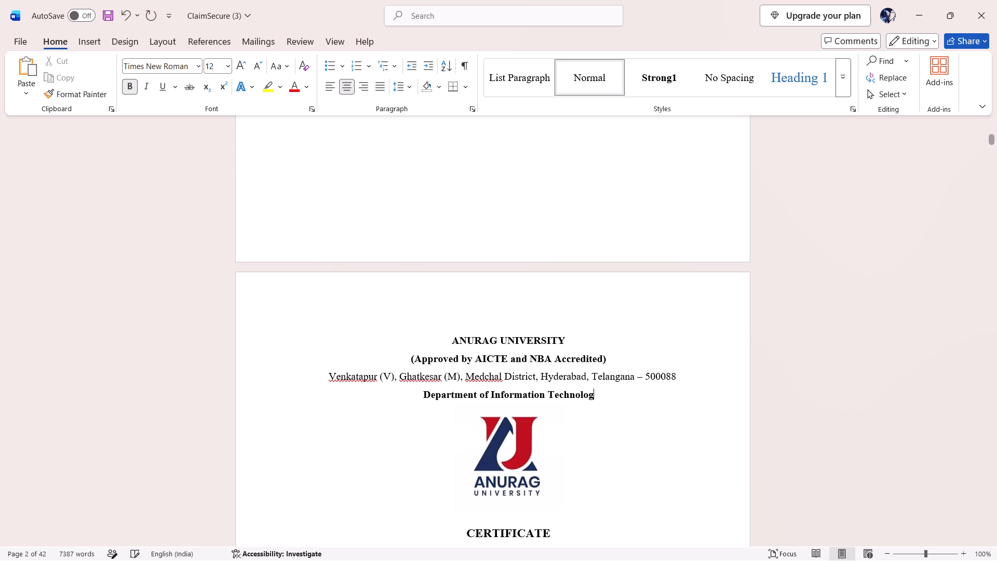
key(BackSpace)
key(BackSpace)
key(BackSpace)
key(BackSpace)
key(BackSpace)
key(BackSpace)
key(BackSpace)
key(BackSpace)
key(BackSpace)
key(BackSpace)
key(BackSpace)
key(BackSpace)
key(BackSpace)
key(BackSpace)
key(BackSpace)
key(BackSpace)
key(BackSpace)
key(BackSpace)
key(BackSpace)
key(BackSpace)
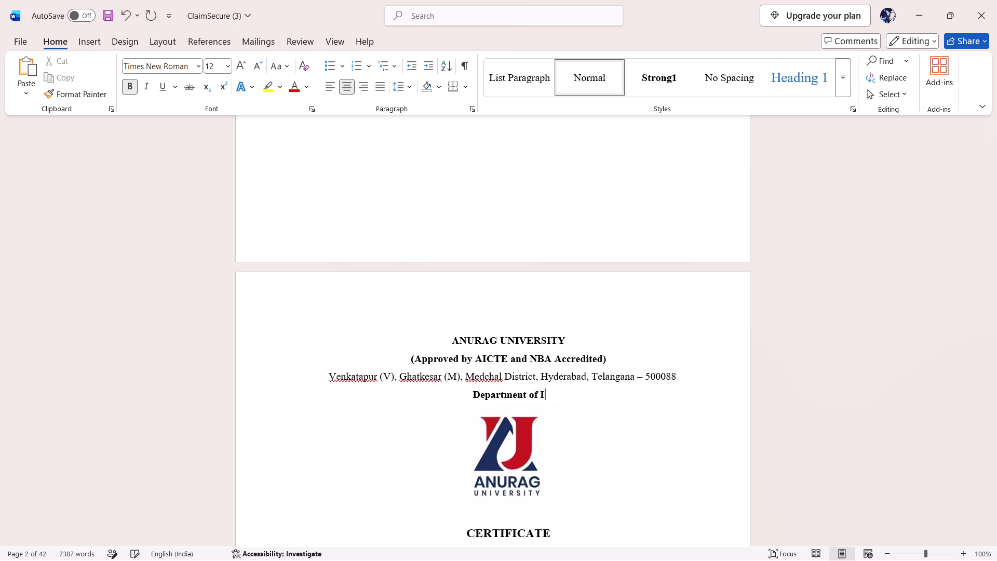
key(BackSpace)
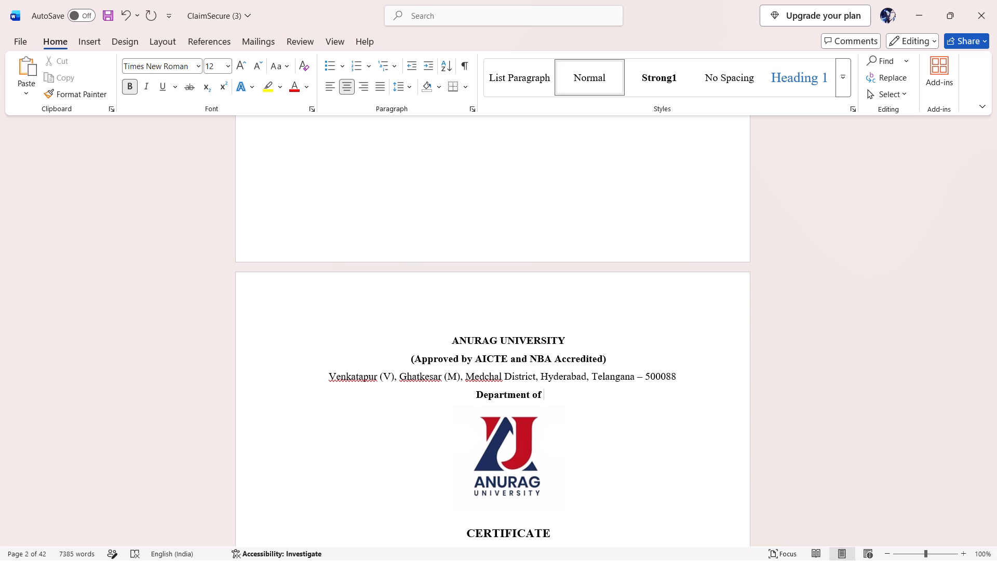
text(cyber)
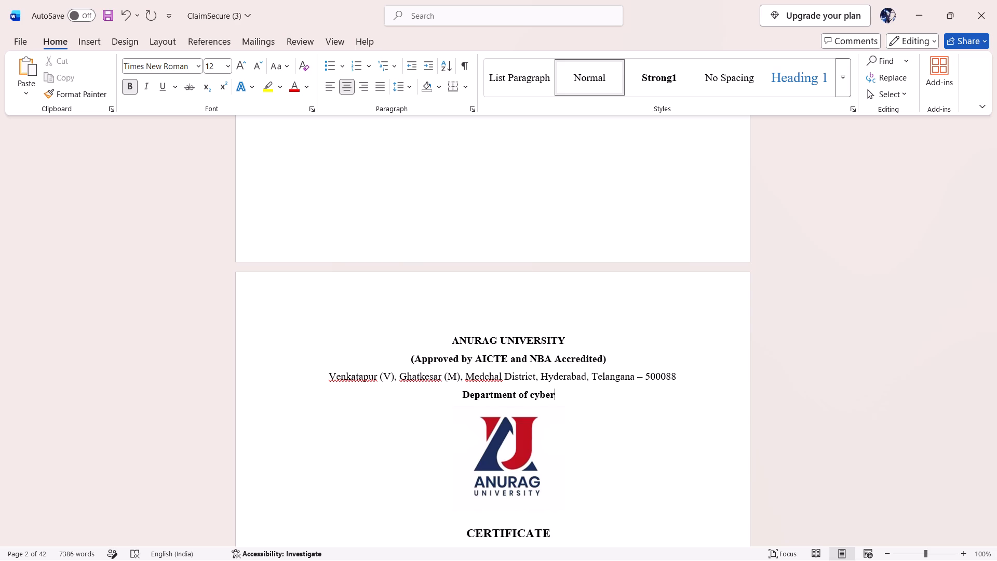
key(space)
text(security)
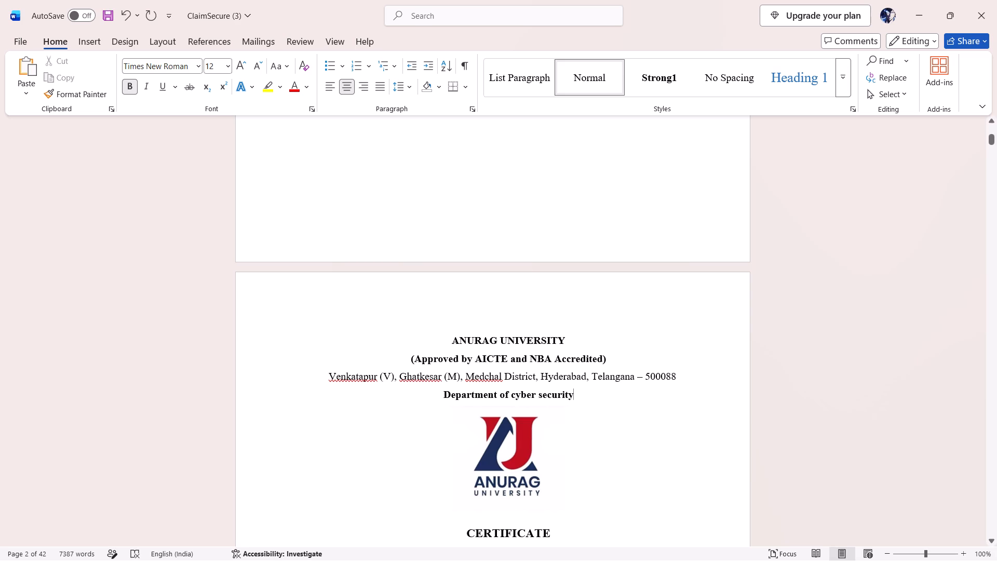
Replace "CYBER SECURITY" in the cover page's department line with lowercase "cyber security".
scroll(560, 404, up, 3)
scroll(538, 89, up, 1)
scroll(574, 216, up, 2)
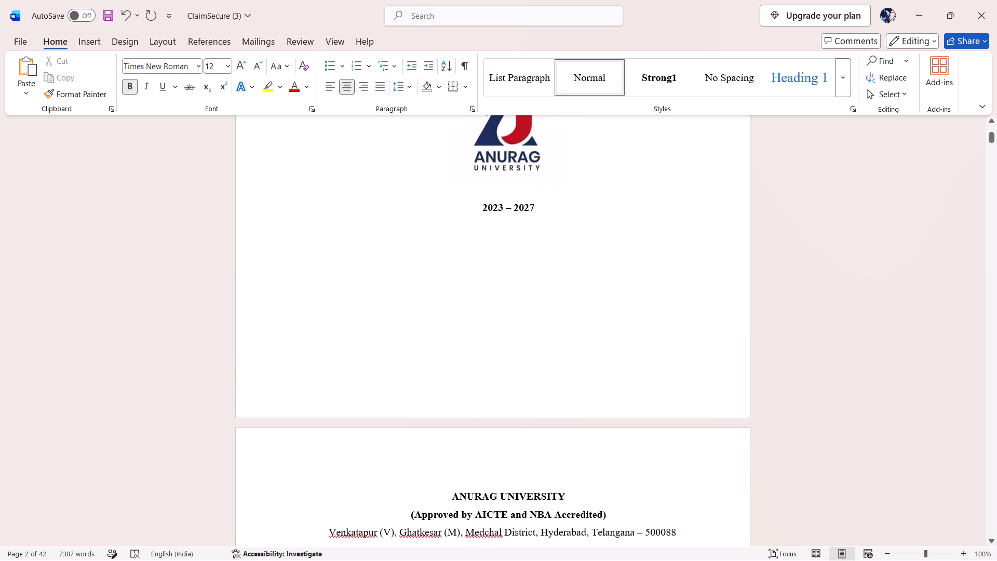
scroll(564, 210, up, 4)
click(588, 197)
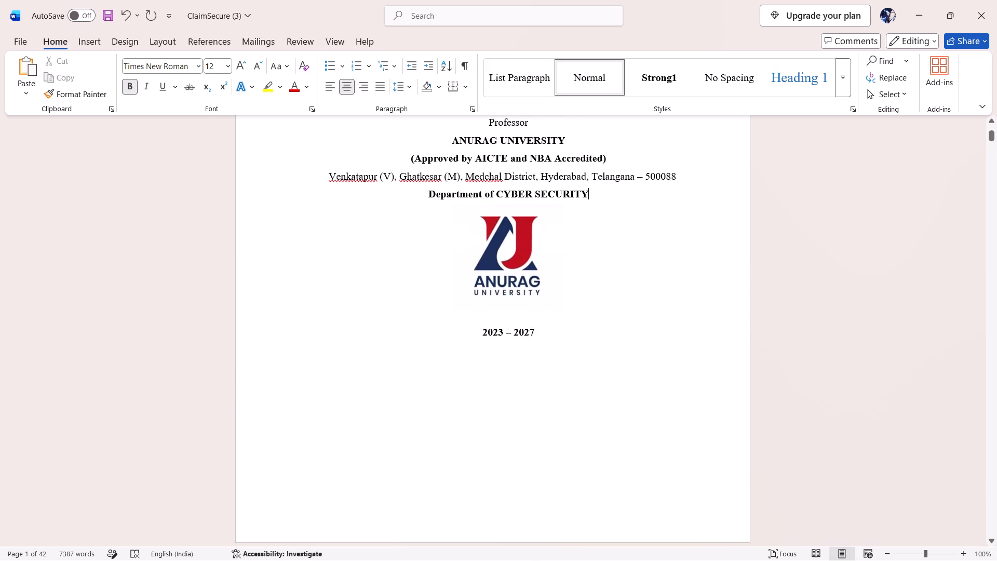
key(BackSpace)
key(BackSpace)
key(BackSpace)
key(BackSpace)
key(BackSpace)
key(BackSpace)
key(BackSpace)
key(BackSpace)
key(BackSpace)
key(BackSpace)
key(BackSpace)
key(BackSpace)
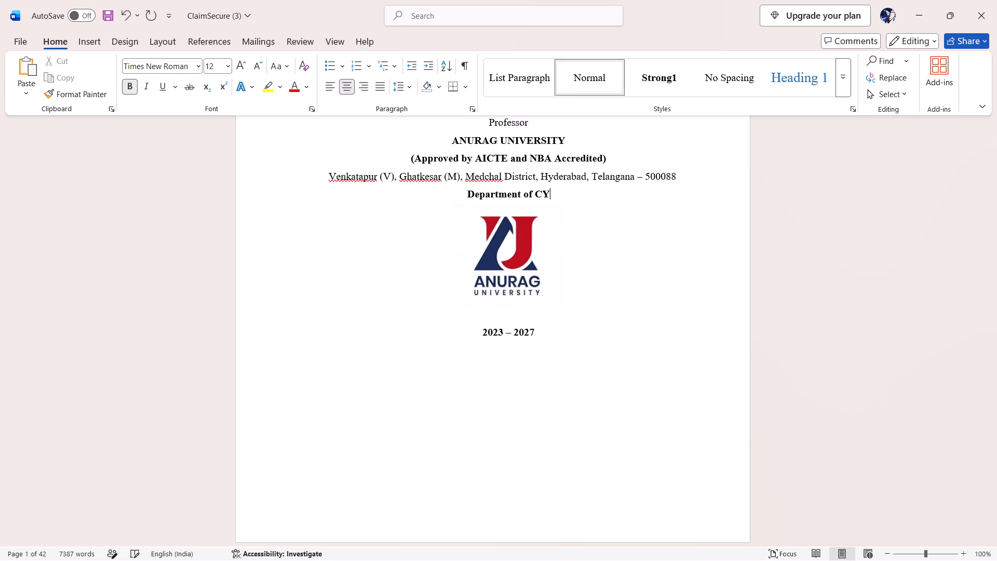
key(BackSpace)
key(BackSpace)
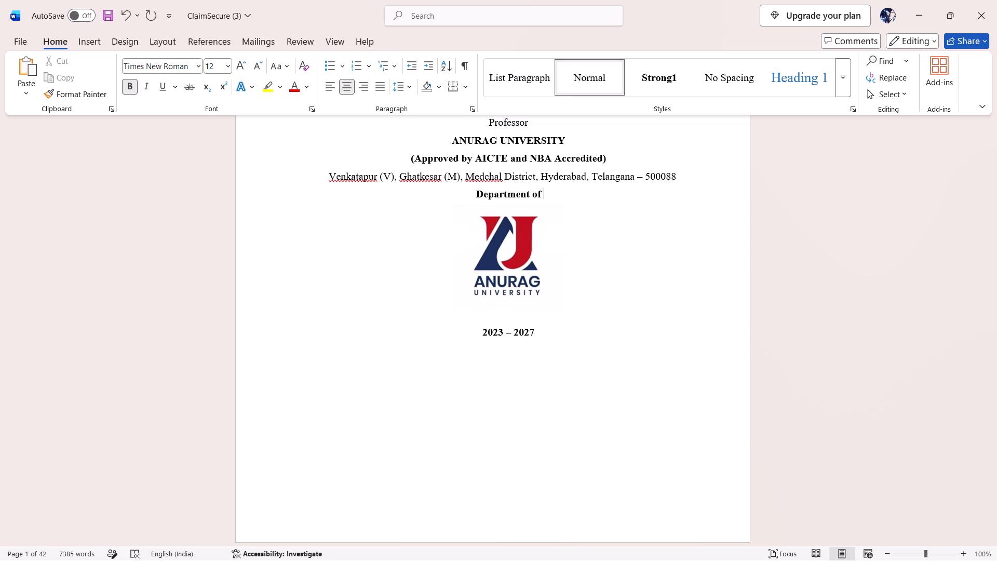
text(cyber)
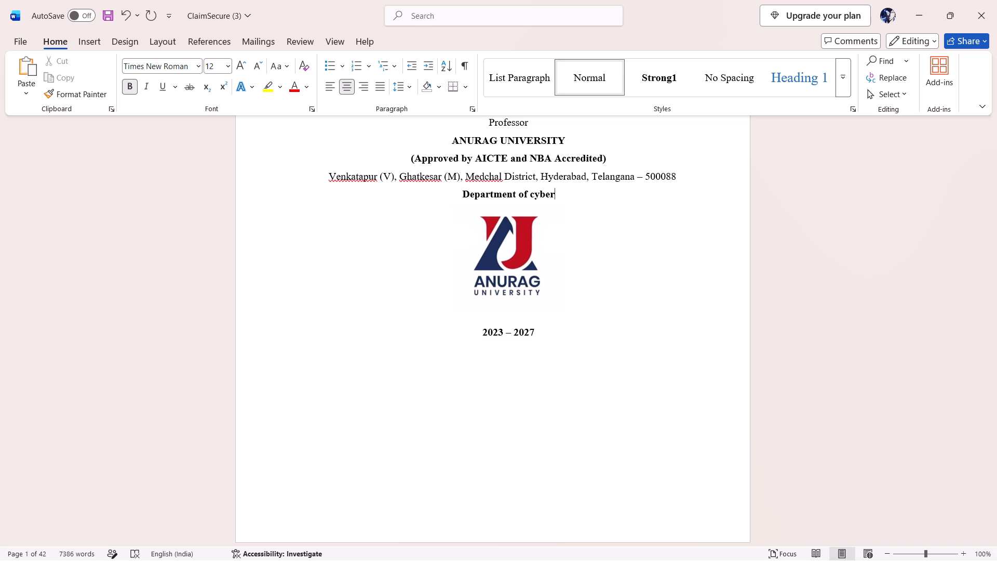
scroll(657, 336, down, 4)
scroll(627, 404, down, 3)
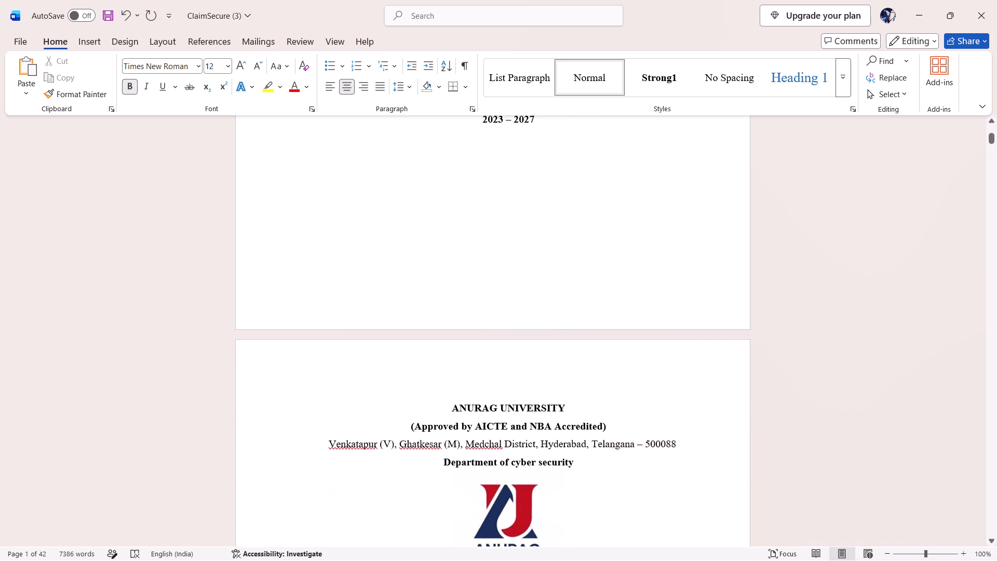
scroll(625, 410, up, 11)
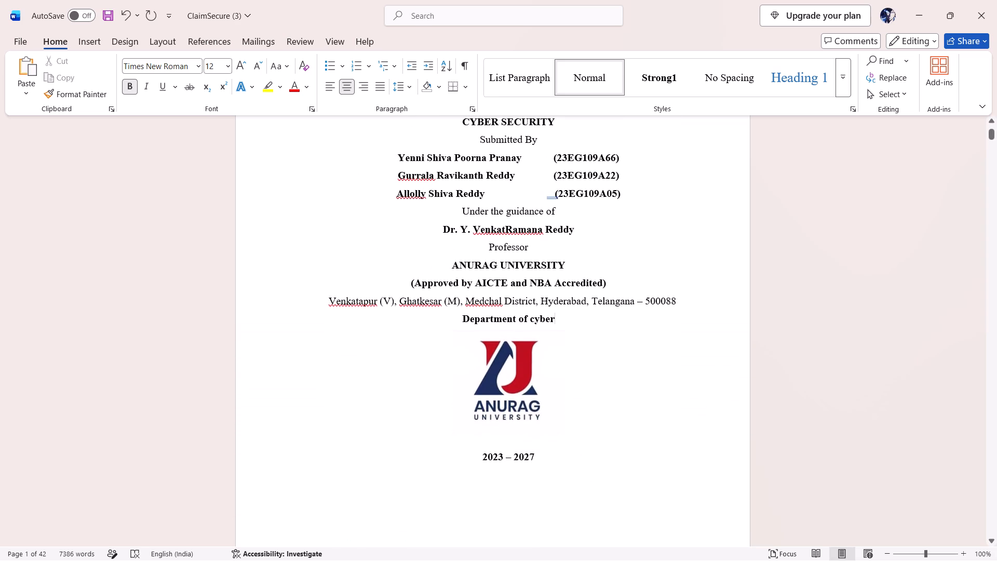
key(space)
text(security)
Change the Head of the Department's title on the certificate page to "Associate Professor".
scroll(487, 399, down, 1)
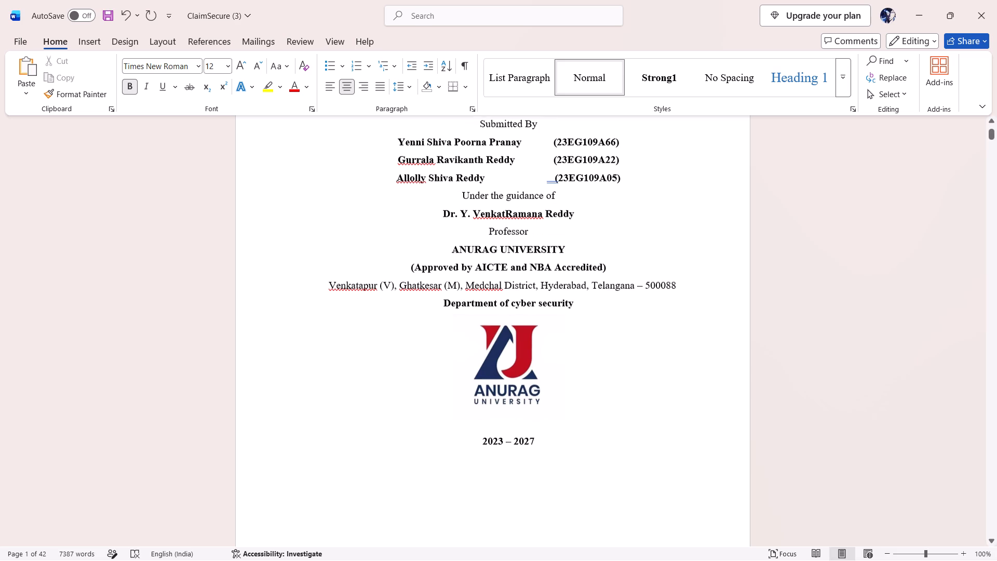
scroll(487, 400, down, 17)
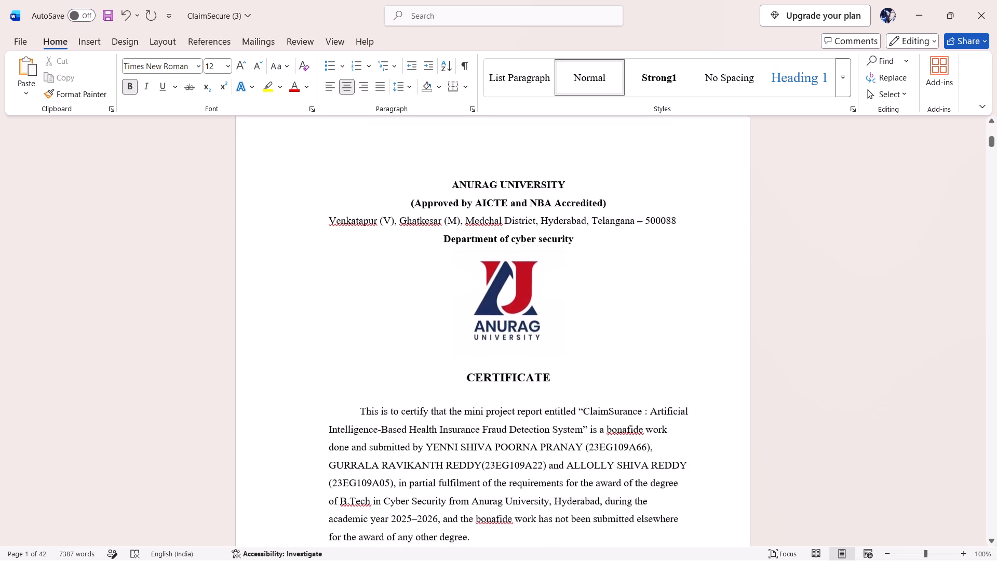
scroll(488, 400, down, 3)
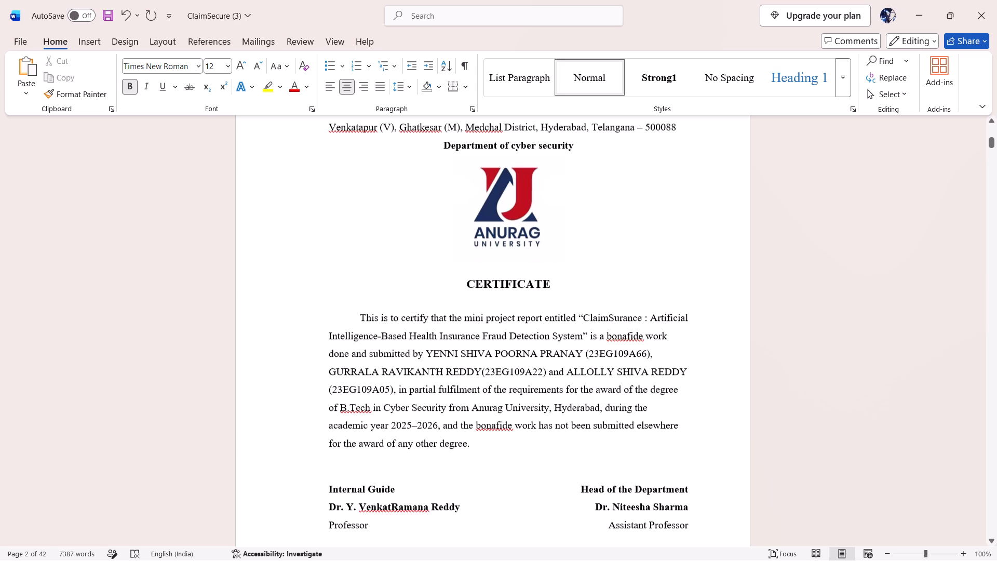
scroll(540, 428, up, 11)
scroll(540, 422, down, 13)
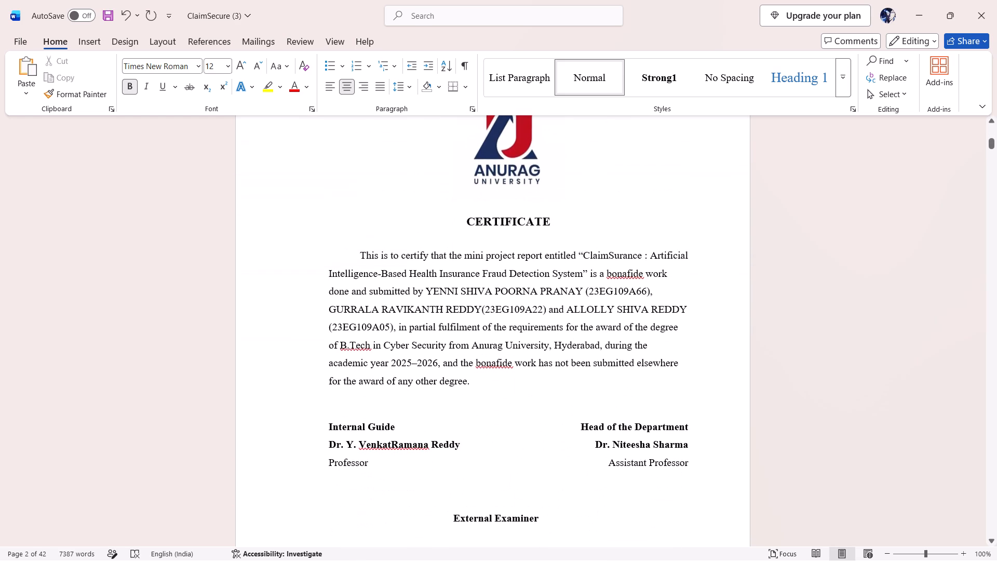
click(647, 463)
key(BackSpace)
key(BackSpace)
key(BackSpace)
key(BackSpace)
key(BackSpace)
key(BackSpace)
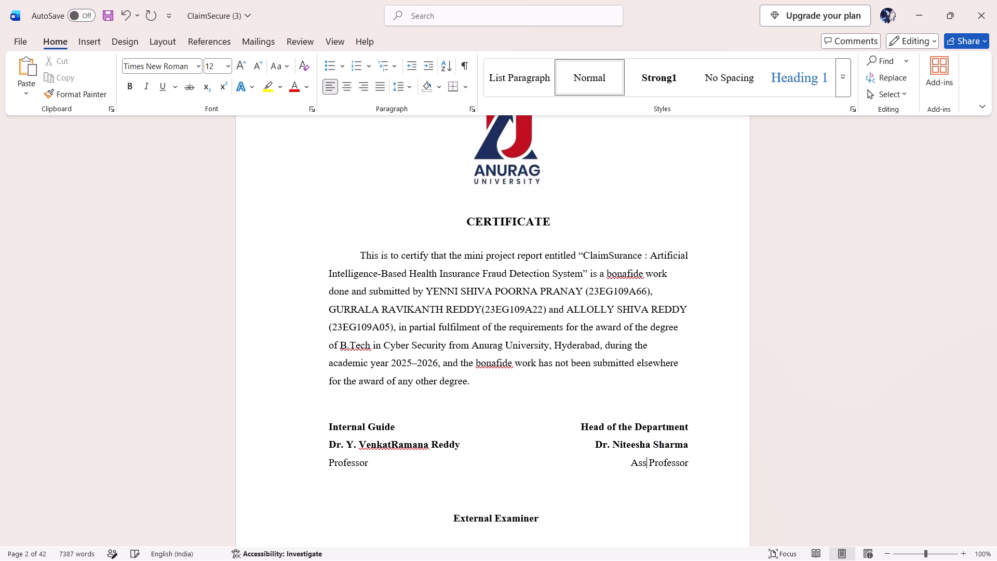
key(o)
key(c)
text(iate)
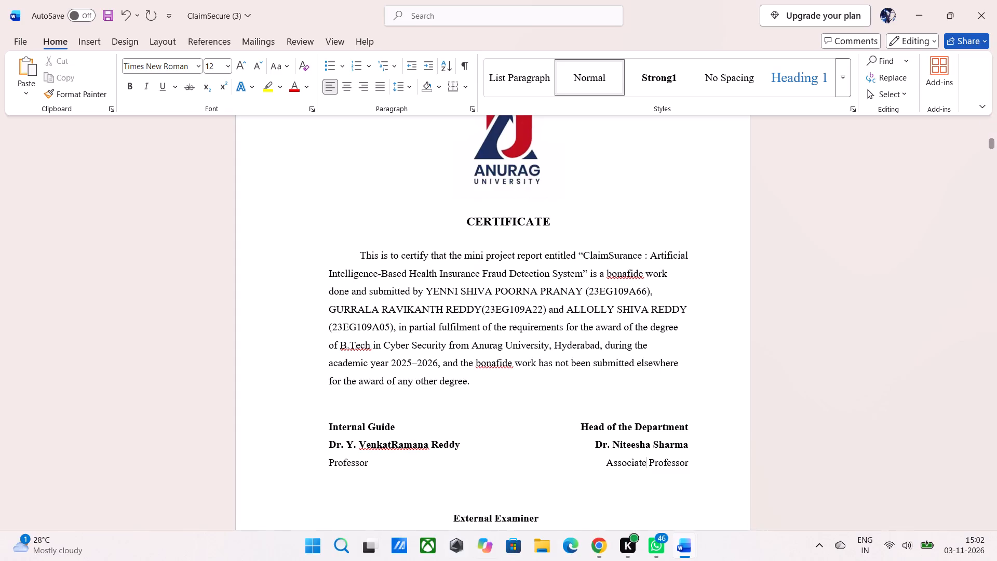
Switch to Chrome, check the spelling of "associate" using search suggestions for "associ", and return to the Word document.
click(595, 554)
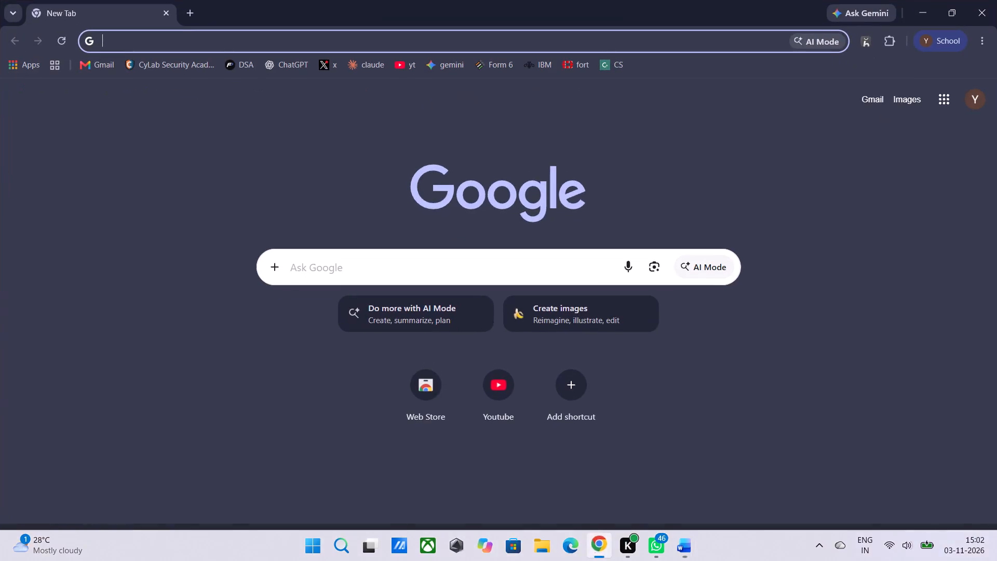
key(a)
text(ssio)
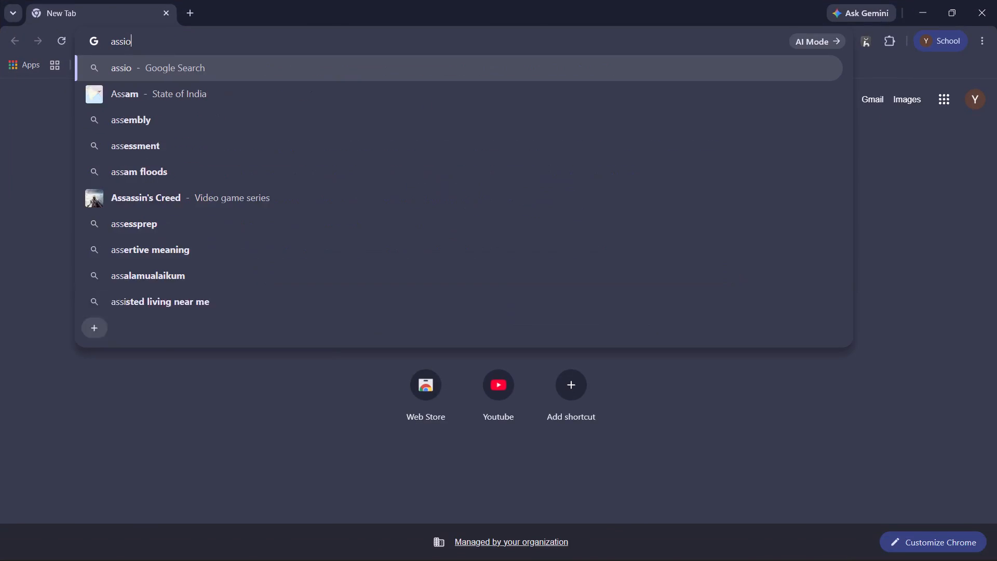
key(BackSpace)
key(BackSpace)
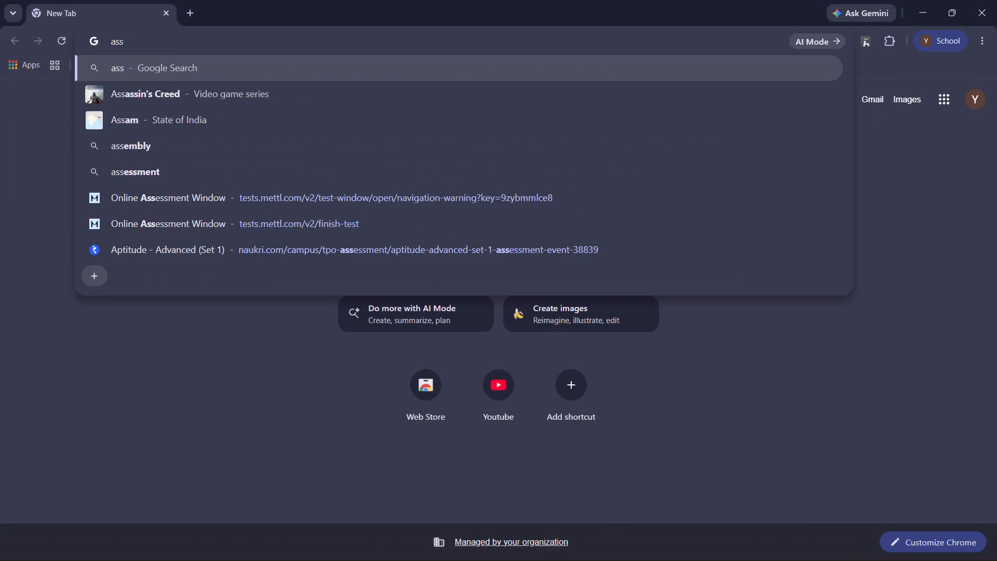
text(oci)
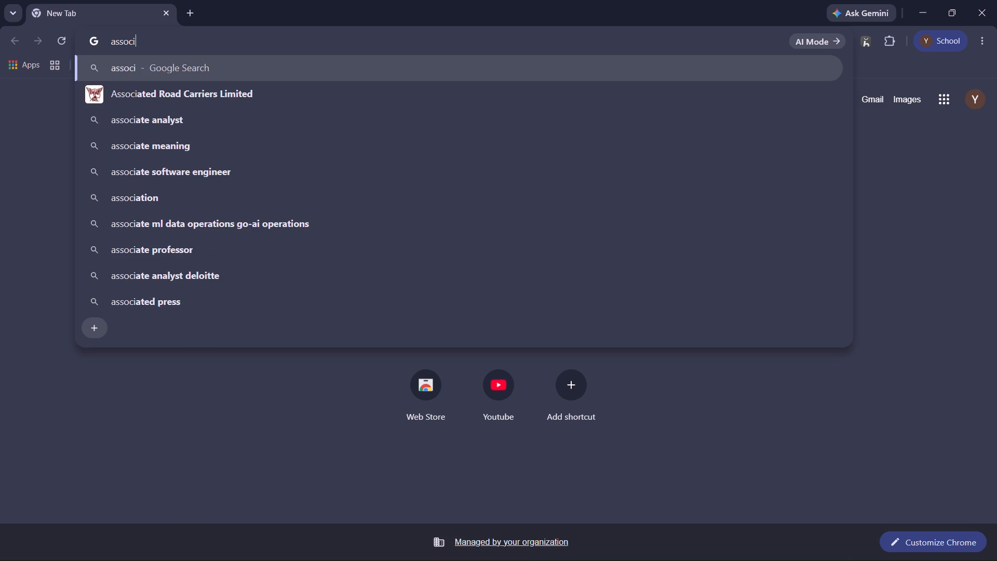
click(928, 6)
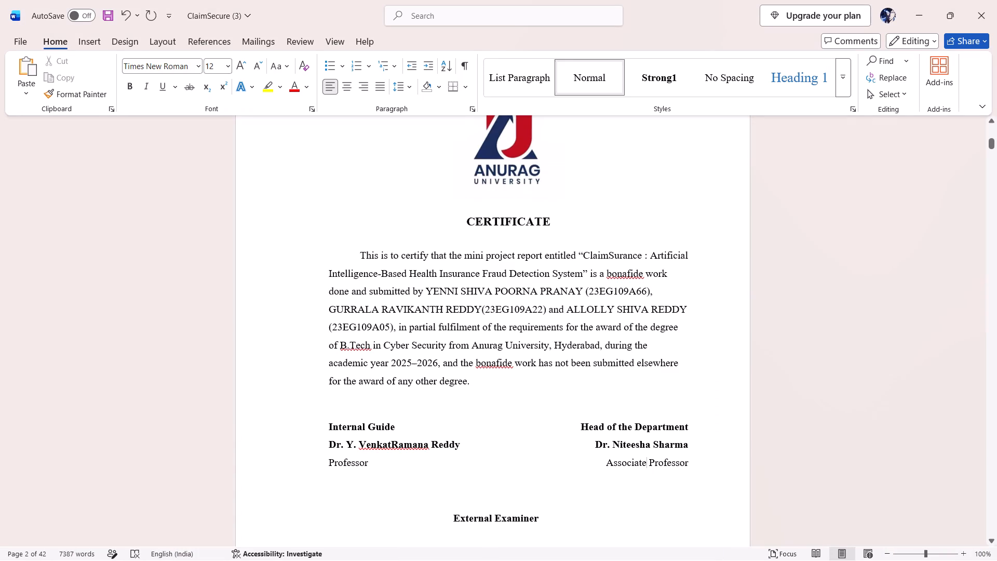
Bold all three students' names and roll numbers in the certificate paragraph, leaving the "and" between them in regular weight.
drag(428, 289, 510, 300)
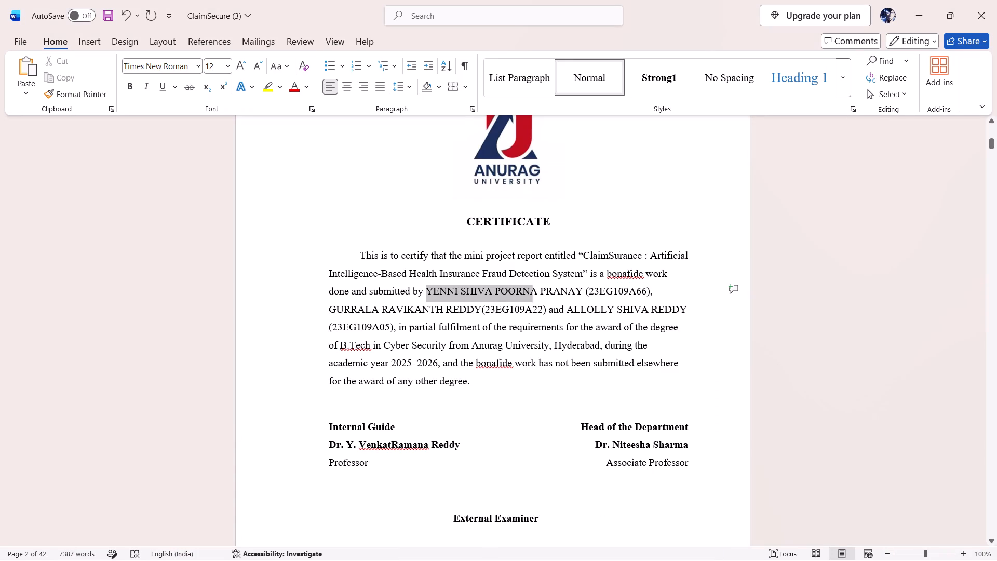
drag(510, 300, 545, 313)
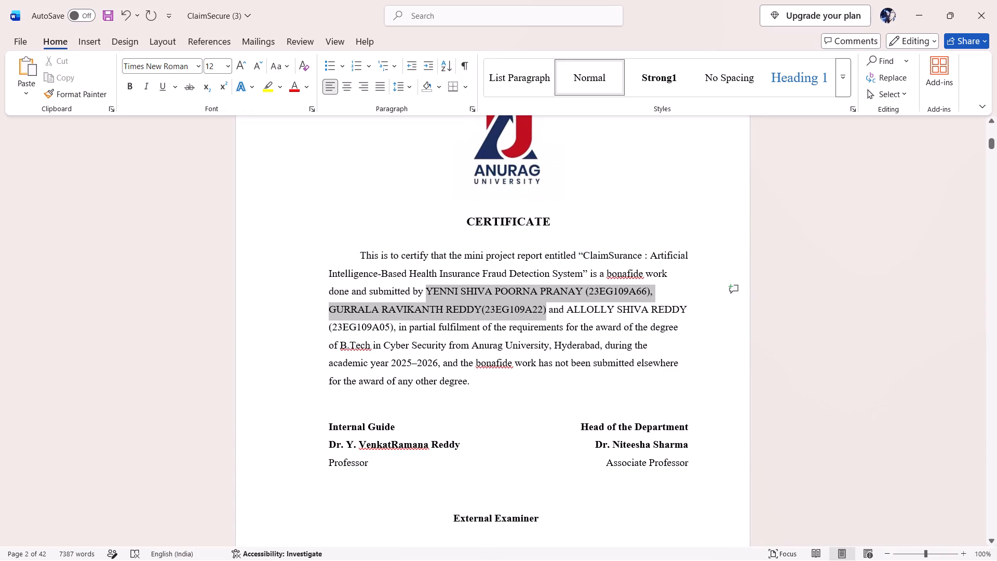
drag(545, 313, 546, 313)
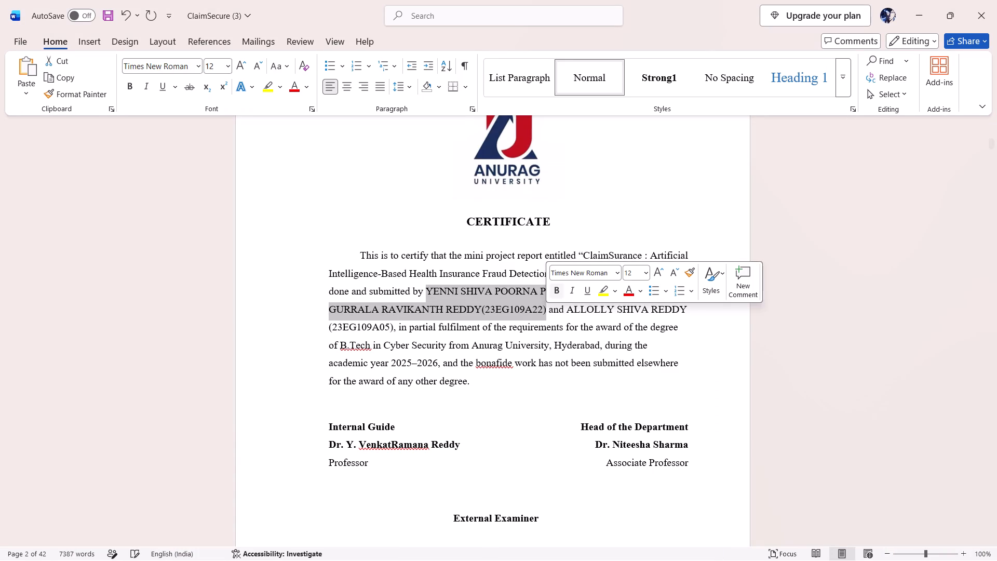
click(558, 292)
click(587, 312)
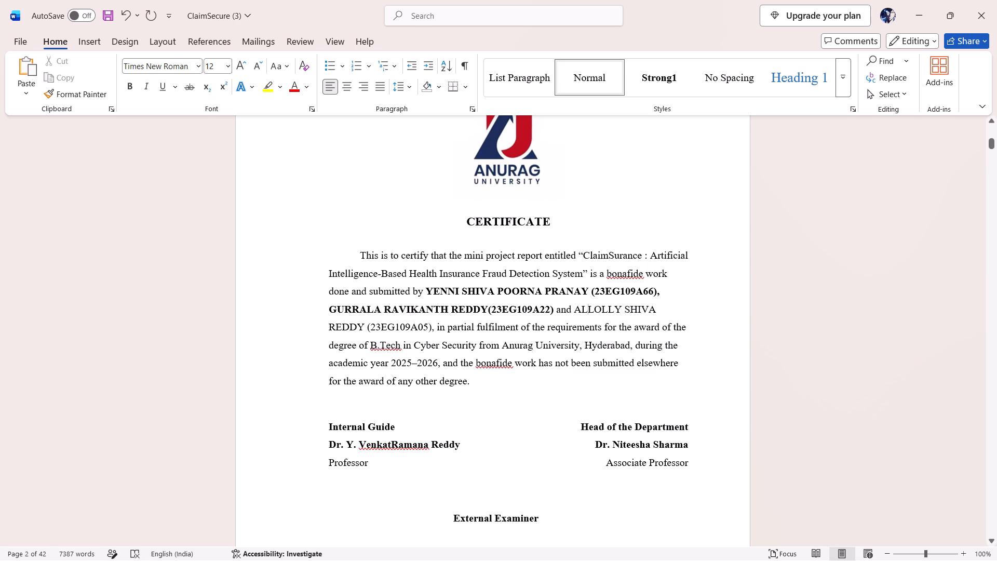
drag(575, 311, 547, 322)
drag(547, 322, 432, 329)
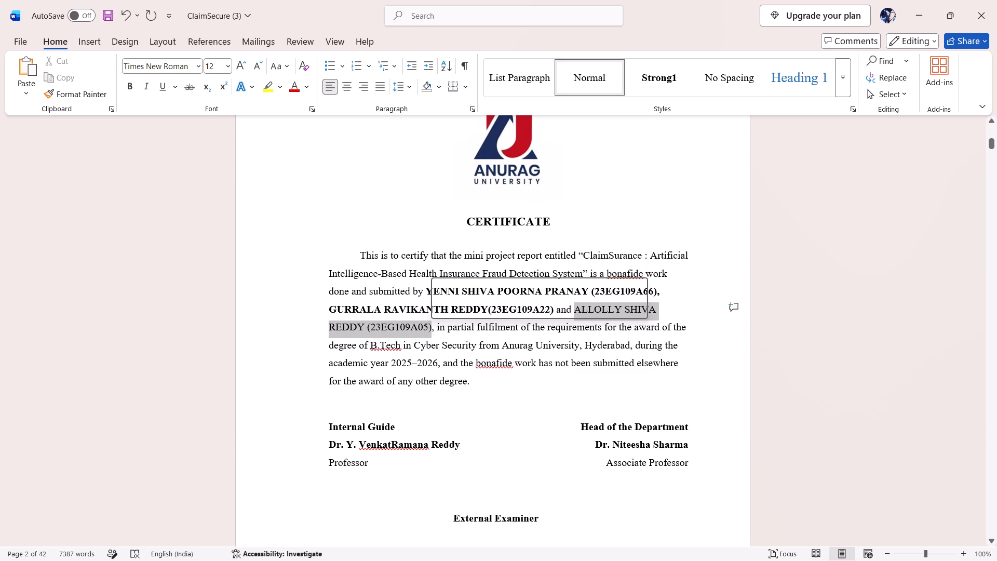
click(444, 306)
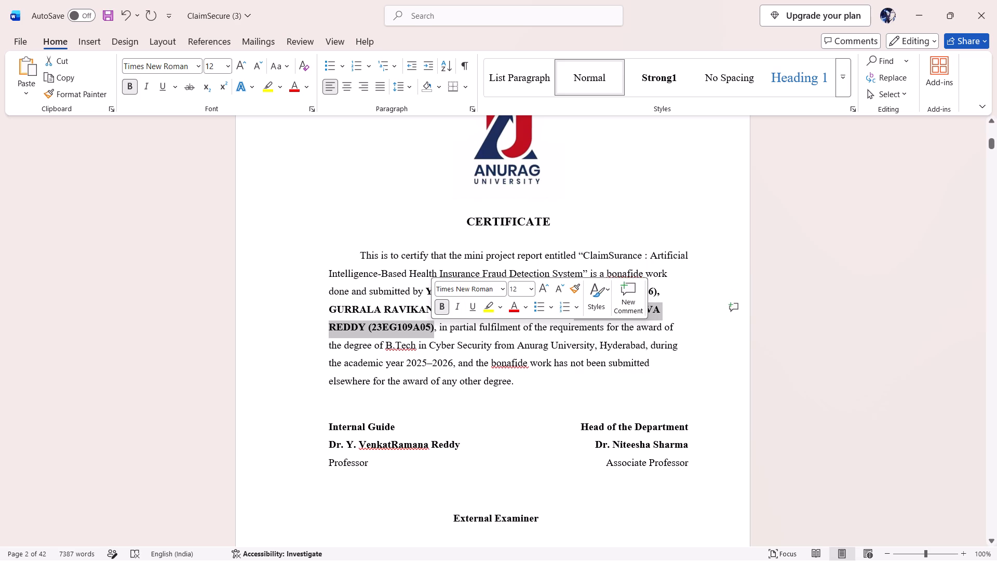
Bold the quoted project title, including its quotation marks, in the certificate paragraph.
click(569, 250)
drag(579, 255, 599, 267)
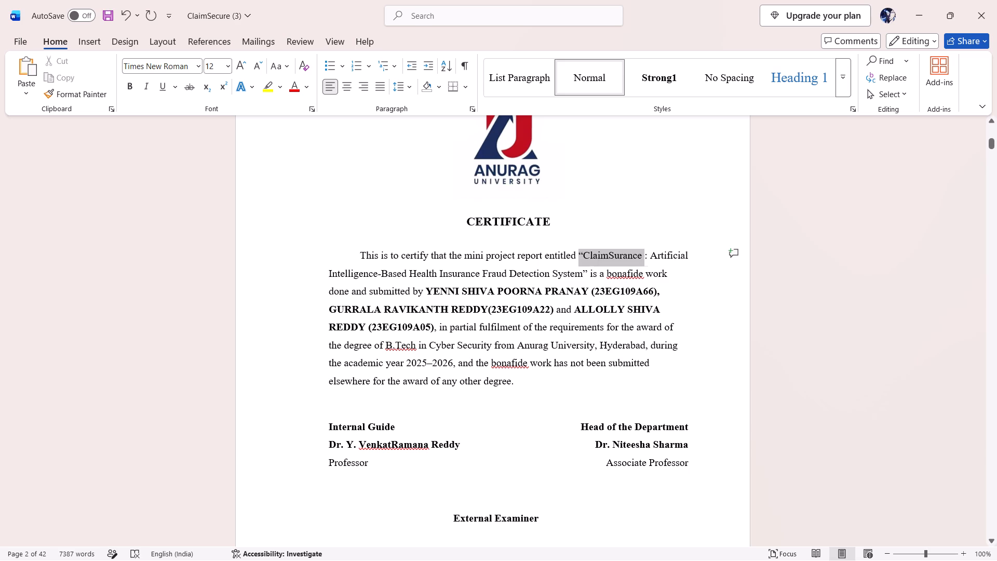
drag(599, 267, 584, 282)
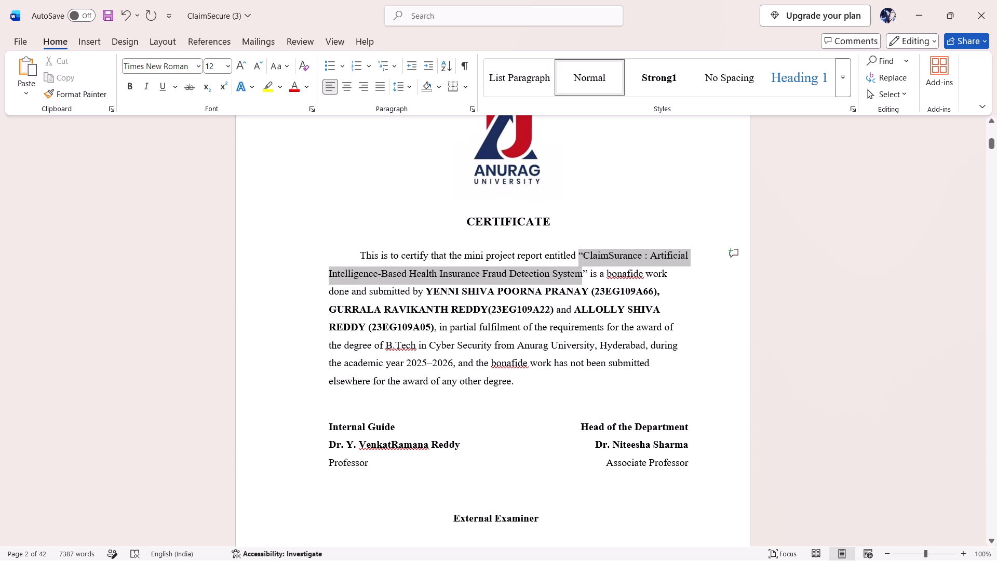
drag(584, 282, 585, 282)
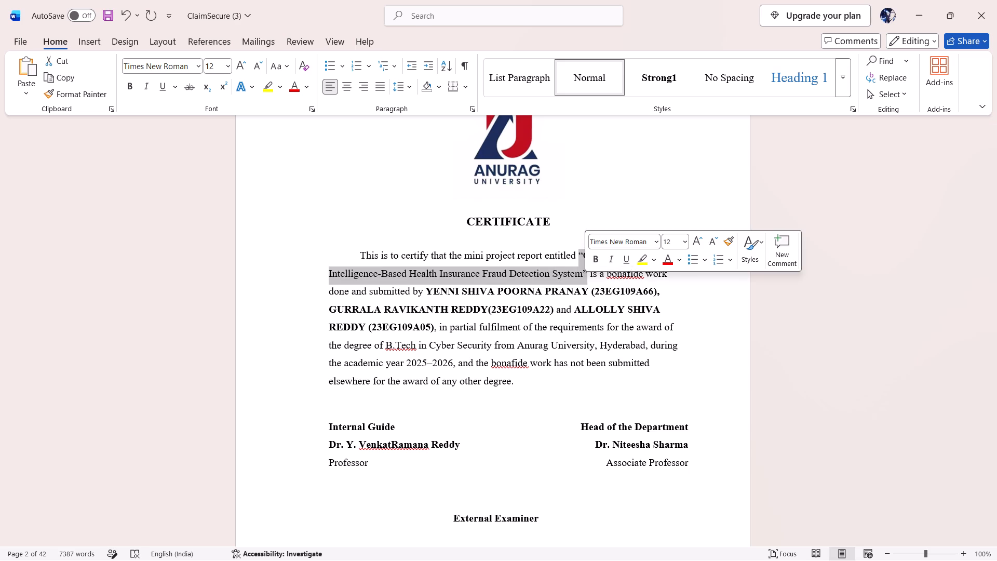
click(596, 259)
click(692, 318)
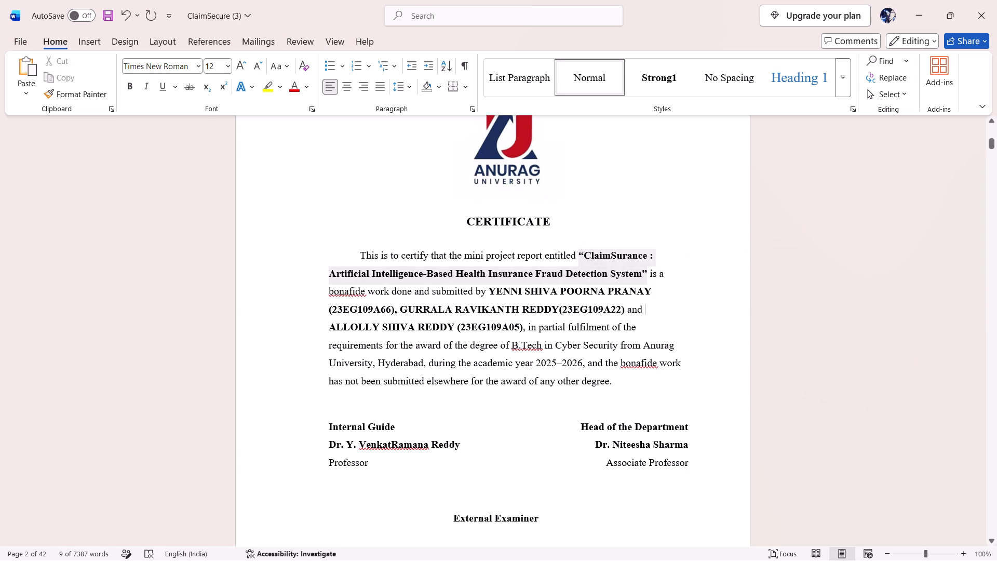
Bold the three student names and roll numbers at the end of the acknowledgement page.
scroll(486, 291, down, 4)
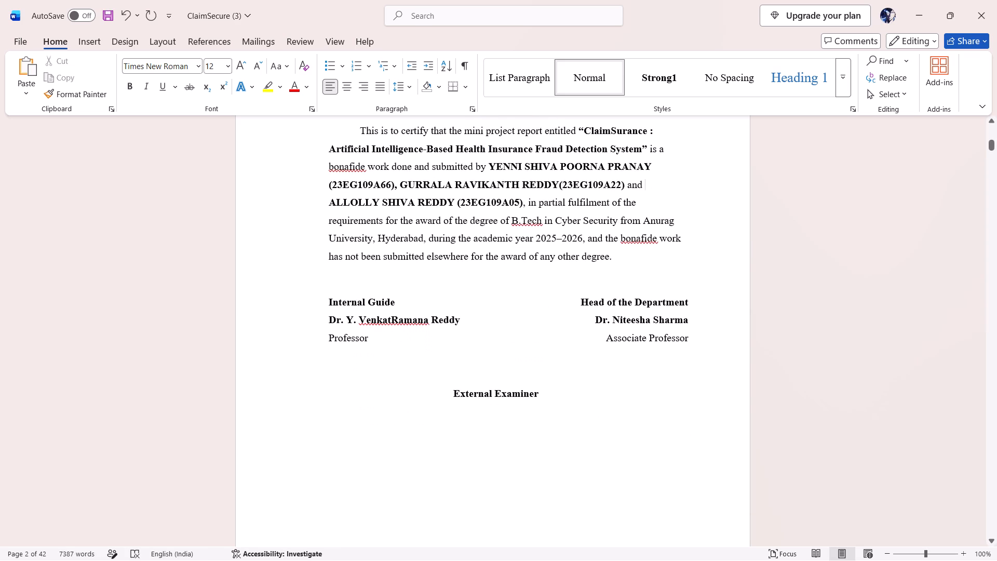
scroll(530, 273, down, 13)
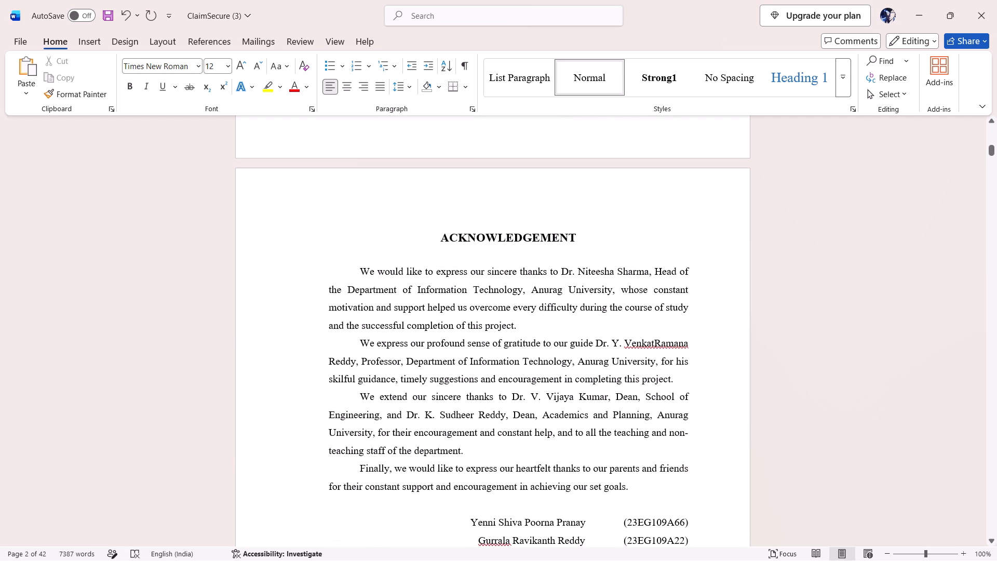
scroll(527, 274, down, 1)
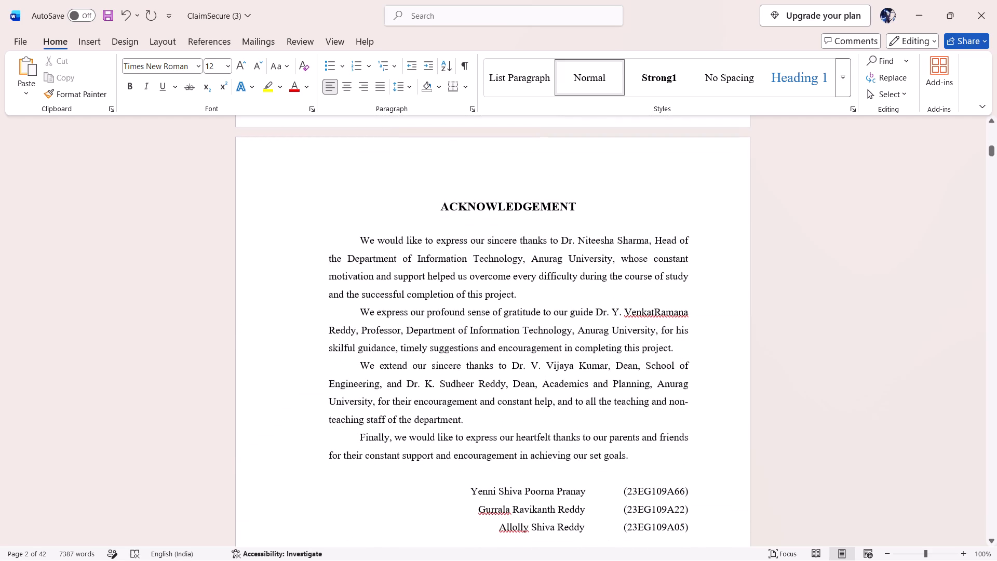
scroll(536, 316, down, 4)
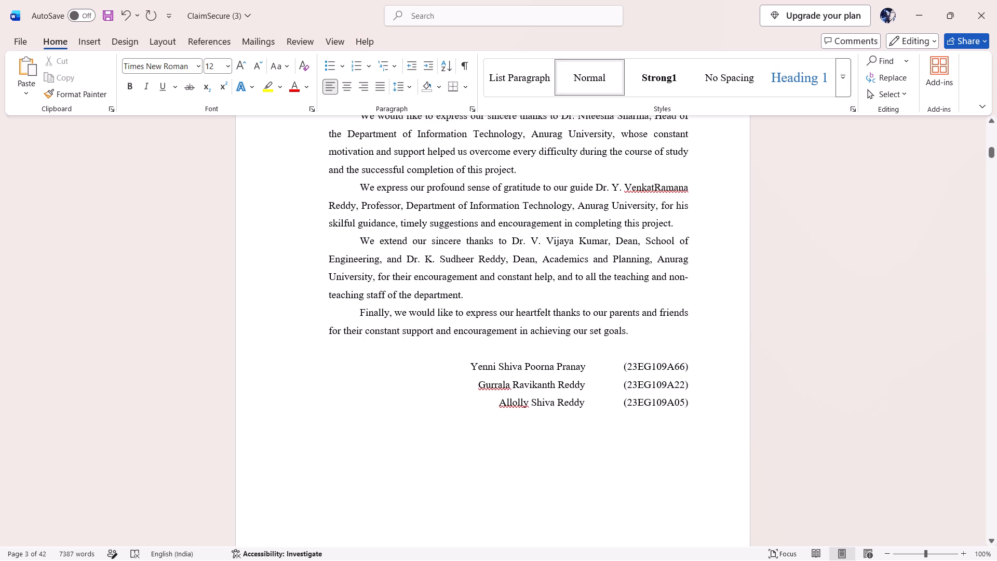
drag(468, 363, 486, 372)
drag(486, 372, 692, 408)
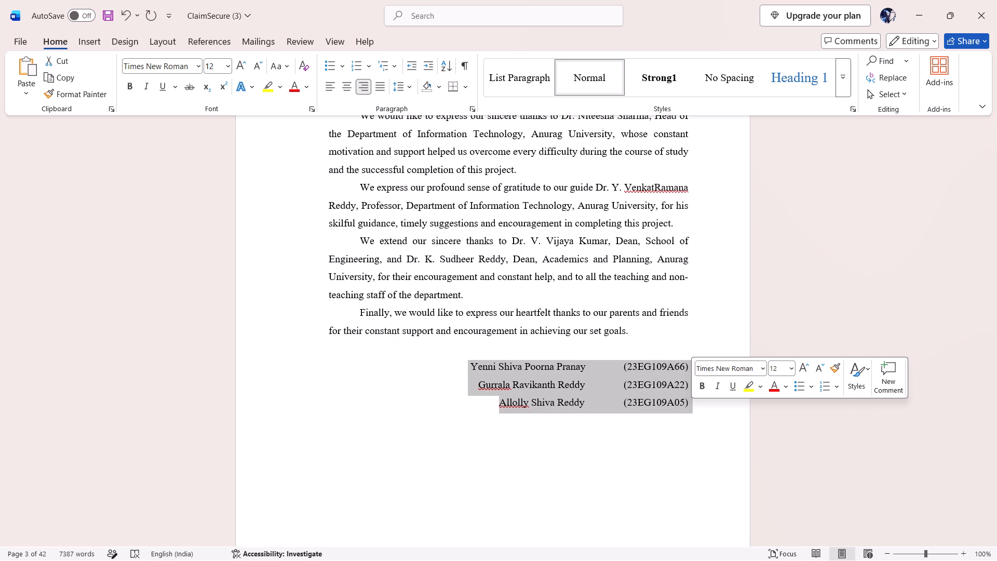
click(705, 391)
click(582, 346)
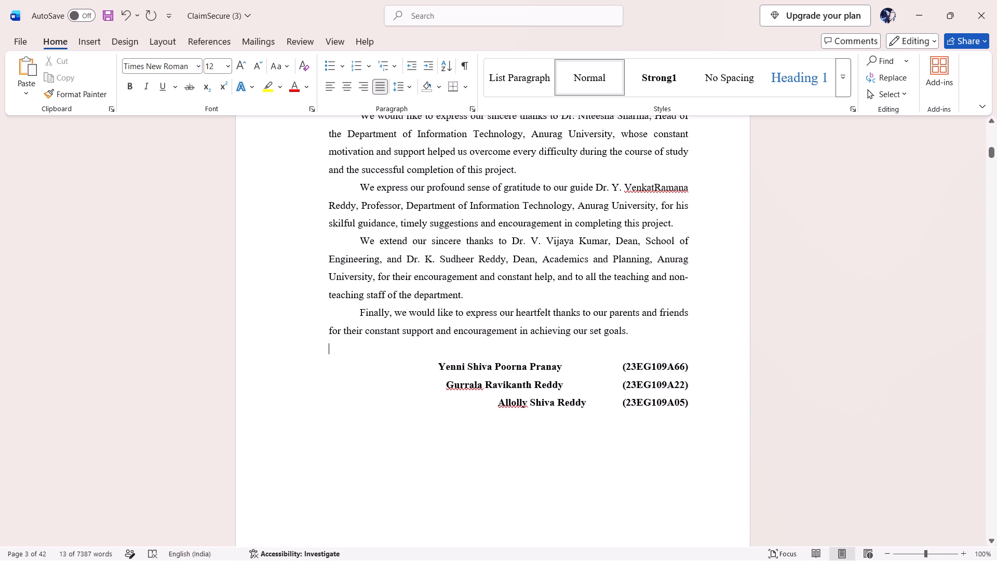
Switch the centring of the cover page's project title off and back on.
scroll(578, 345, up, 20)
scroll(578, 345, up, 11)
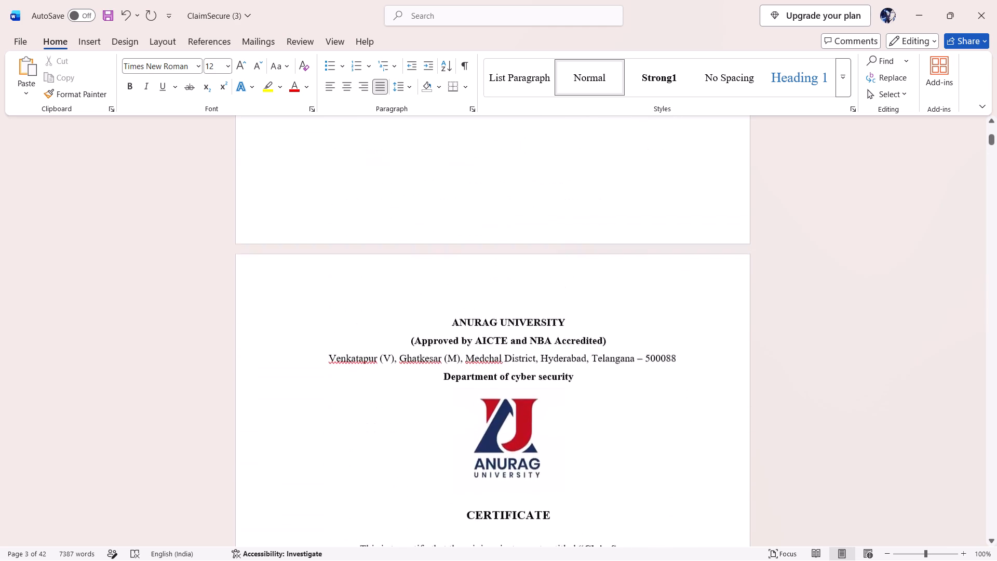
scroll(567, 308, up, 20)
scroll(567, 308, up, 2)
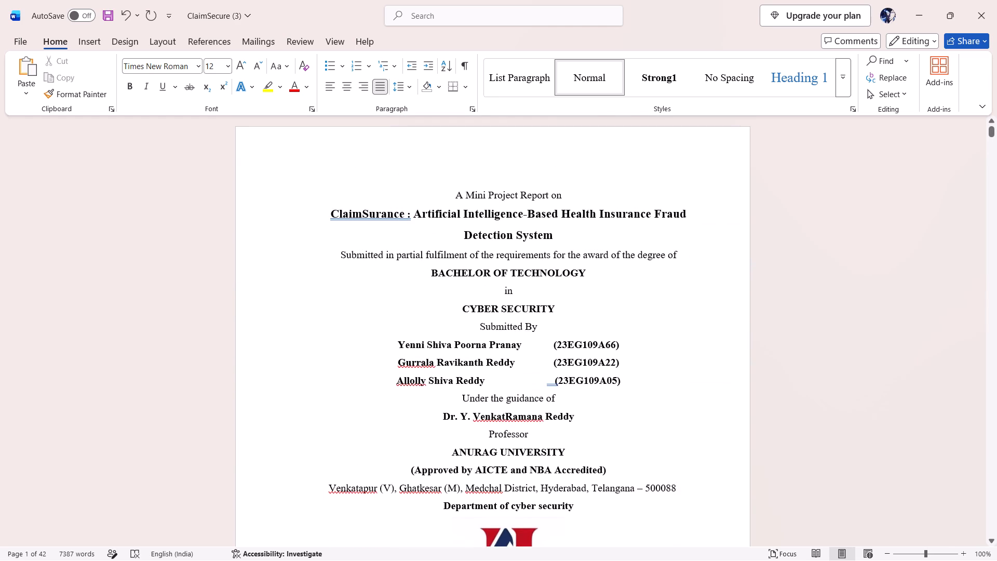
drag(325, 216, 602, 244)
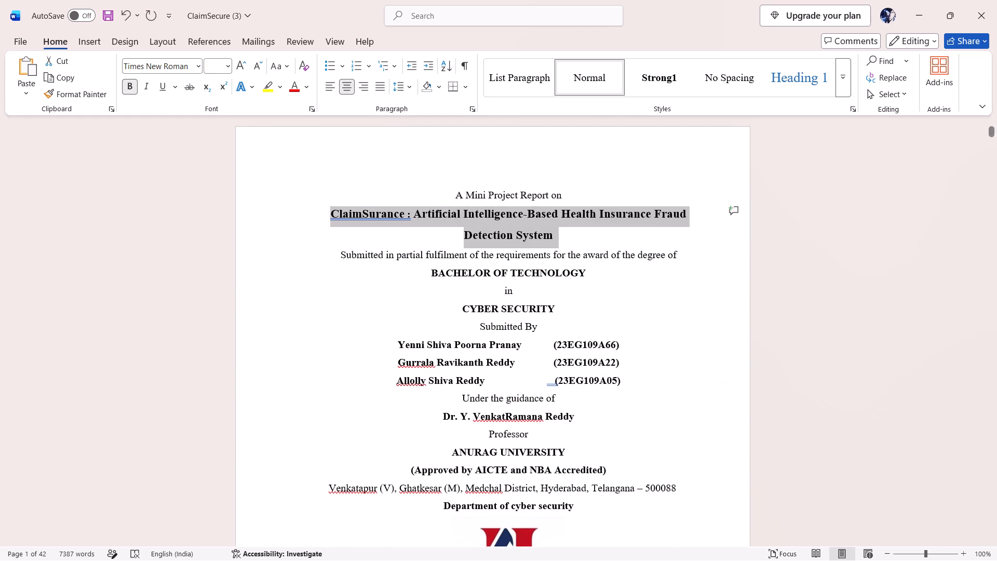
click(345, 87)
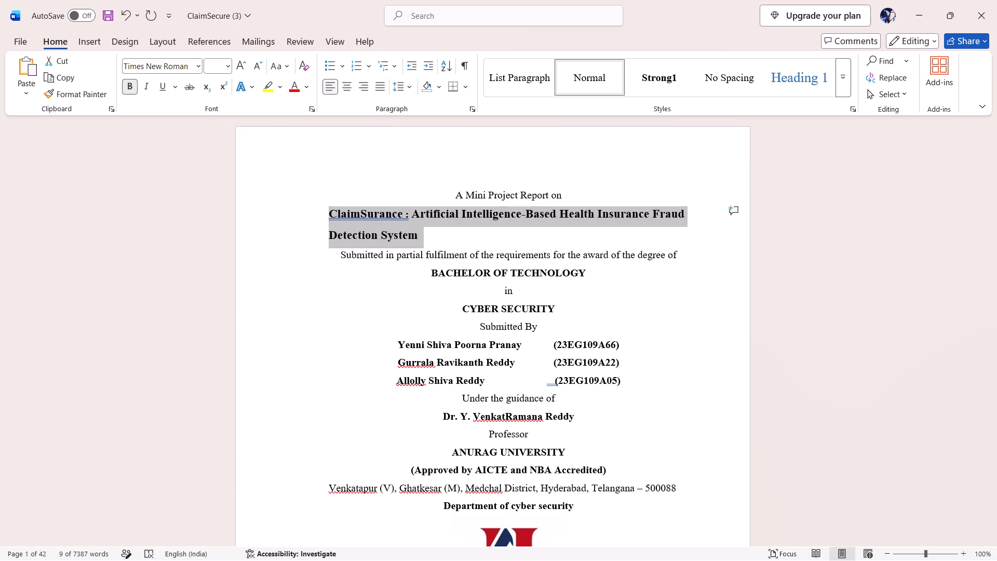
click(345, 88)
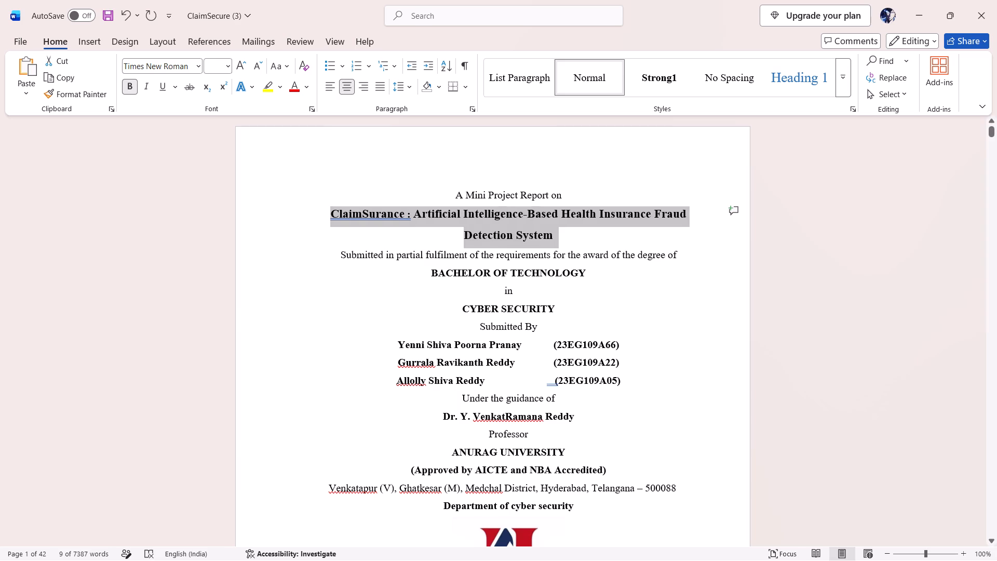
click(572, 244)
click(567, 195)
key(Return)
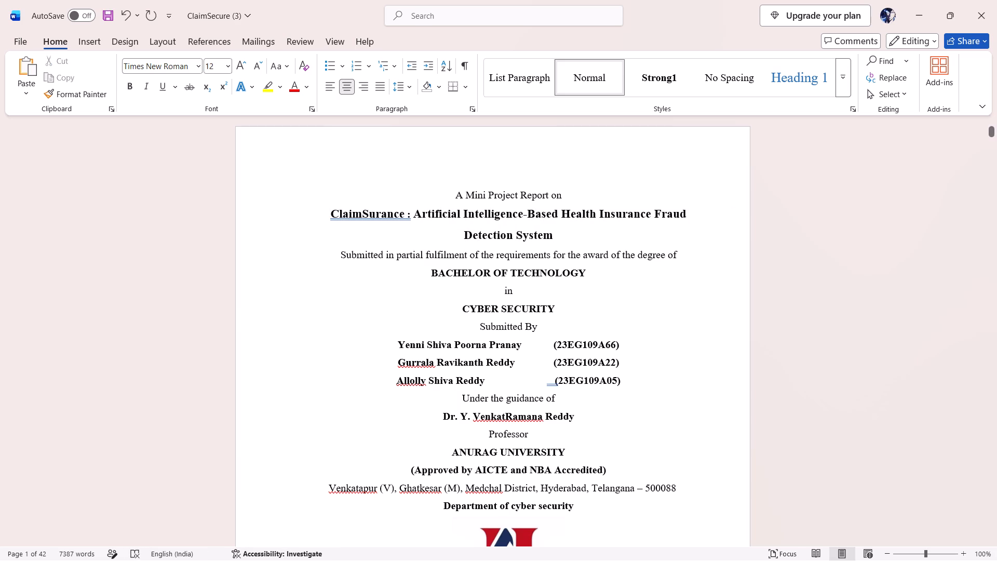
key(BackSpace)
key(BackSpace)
Insert a blank line below the "award of the degree of" line and another below "CYBER SECURITY" on the cover page.
click(569, 241)
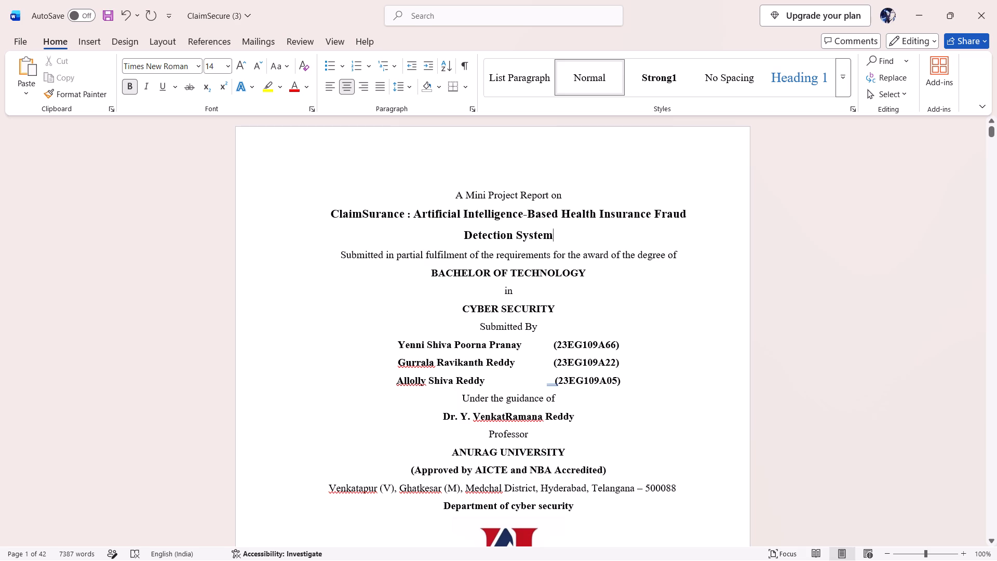
scroll(543, 526, down, 1)
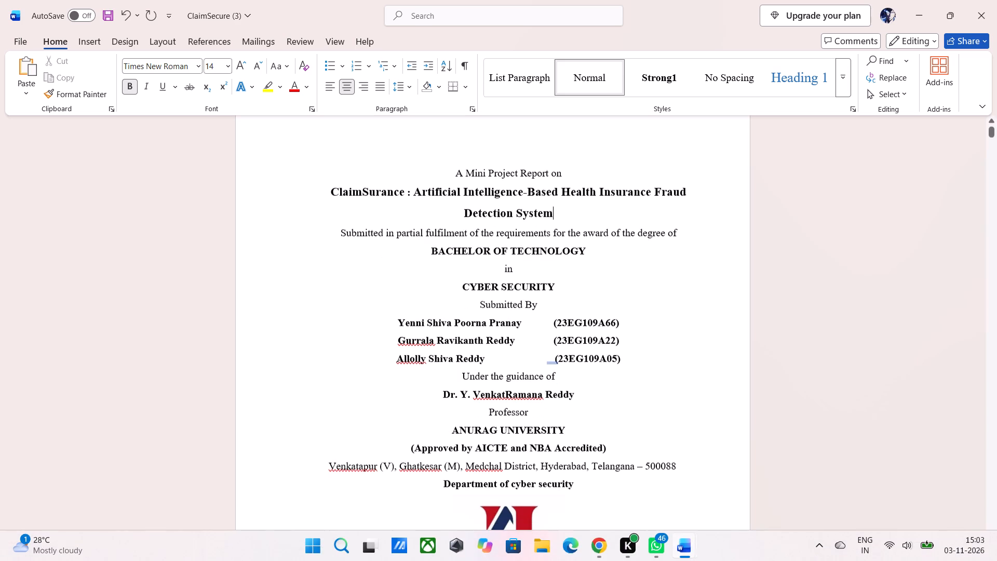
scroll(526, 456, down, 2)
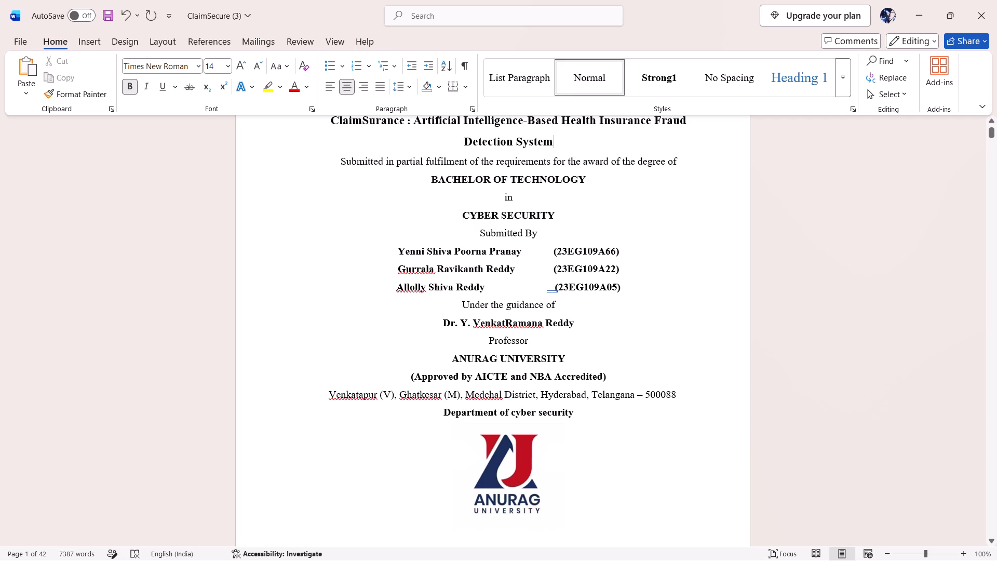
click(689, 159)
key(Return)
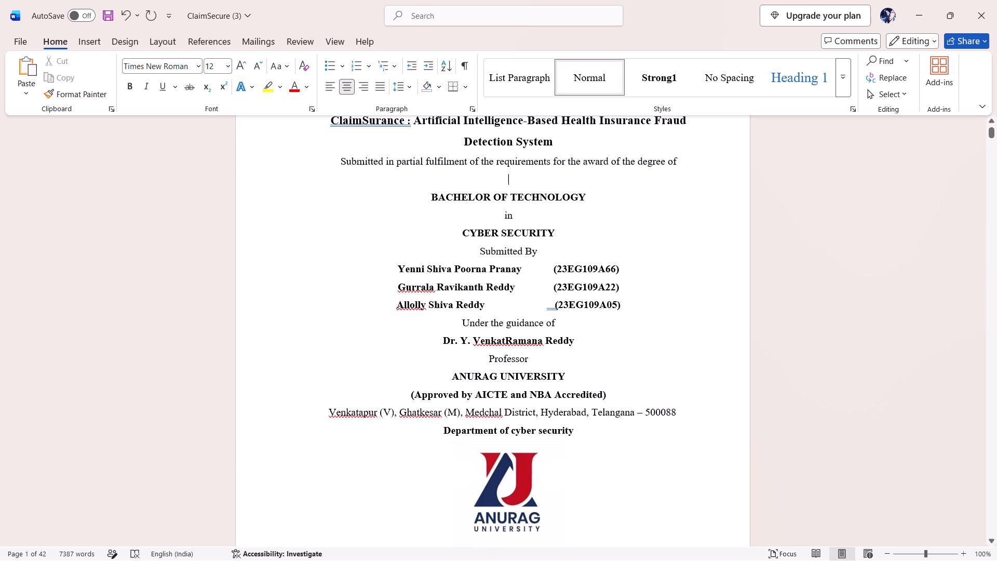
click(571, 235)
key(Return)
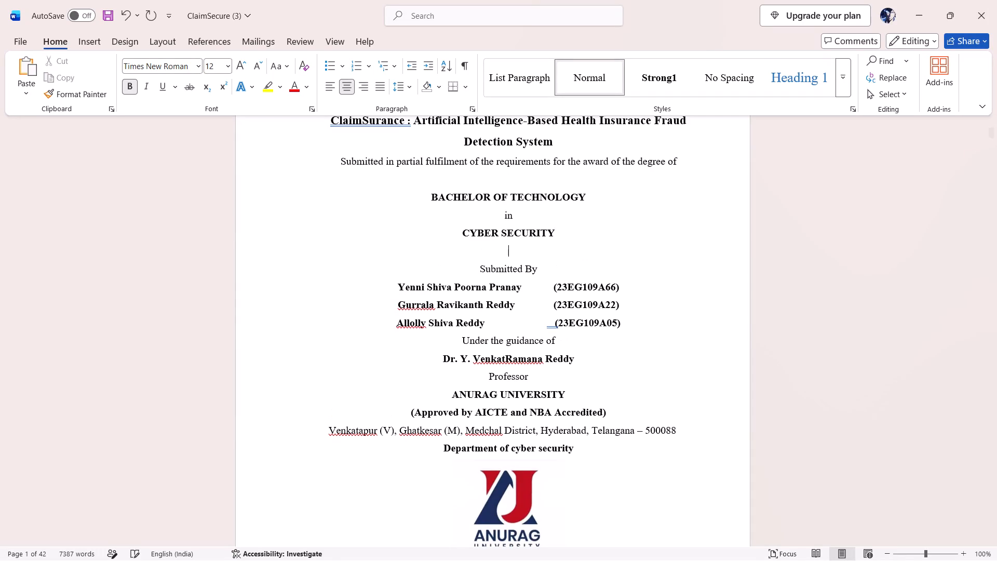
Insert a blank line below the third student's line and another below "Professor" on the cover page.
scroll(542, 207, up, 1)
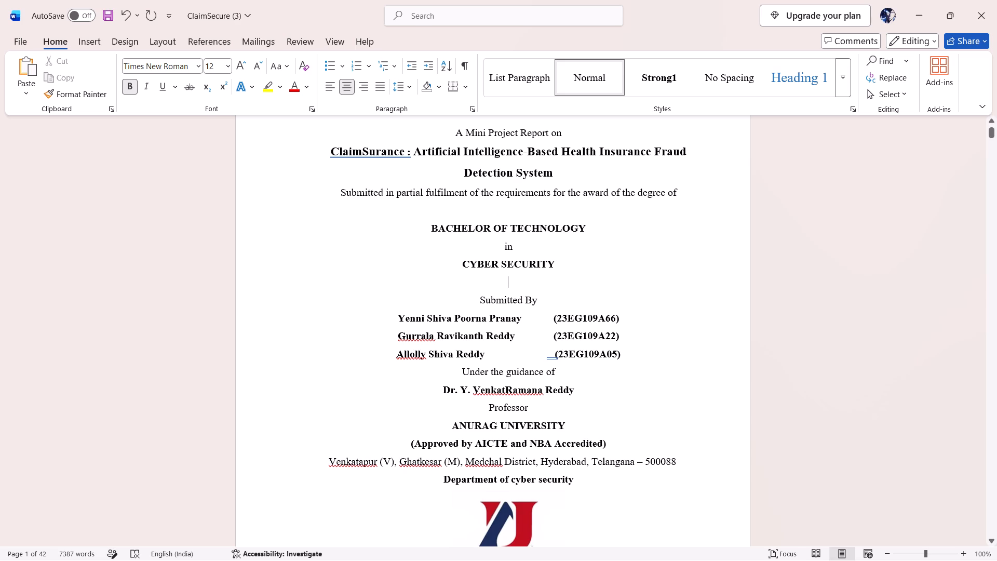
click(637, 358)
key(Return)
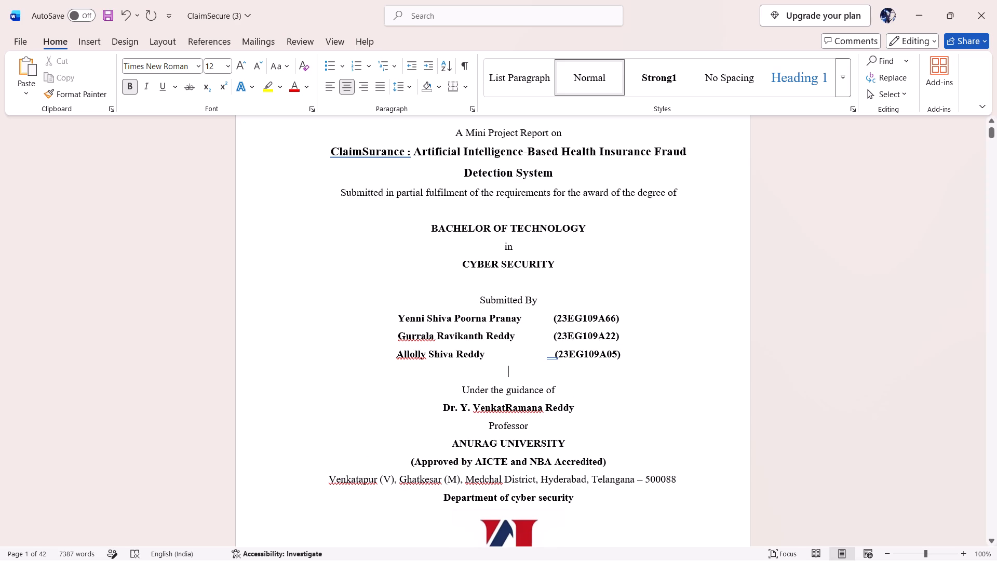
click(555, 431)
key(Return)
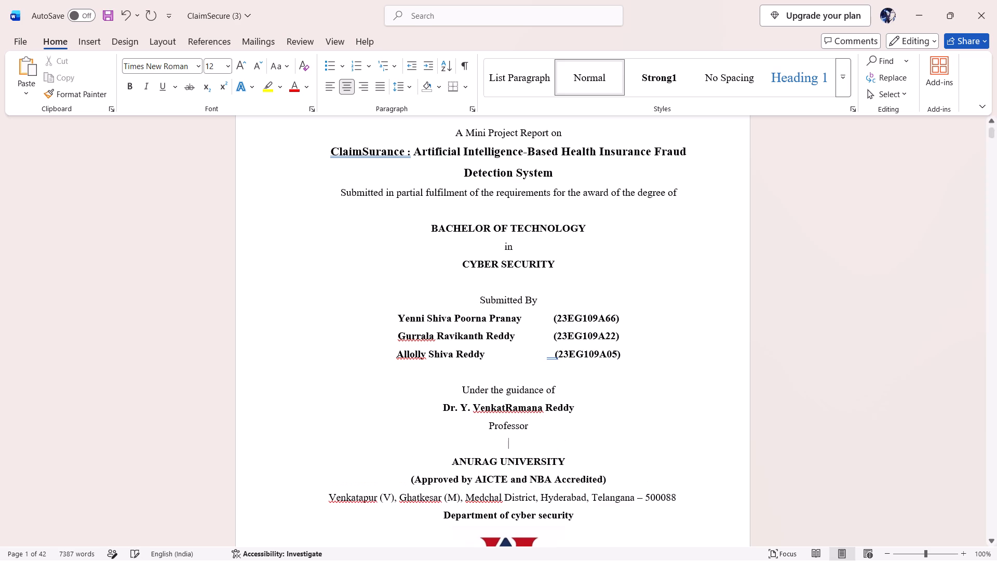
Insert a blank line below "(Approved by AICTE and NBA Accredited)" and another below "Department of cyber security" on the cover page.
scroll(521, 416, down, 3)
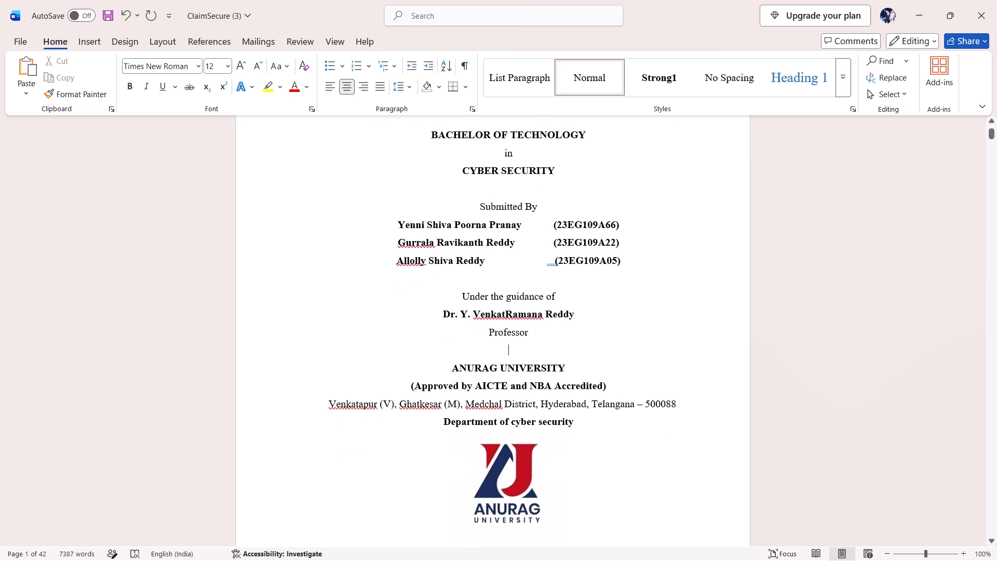
click(624, 384)
key(Return)
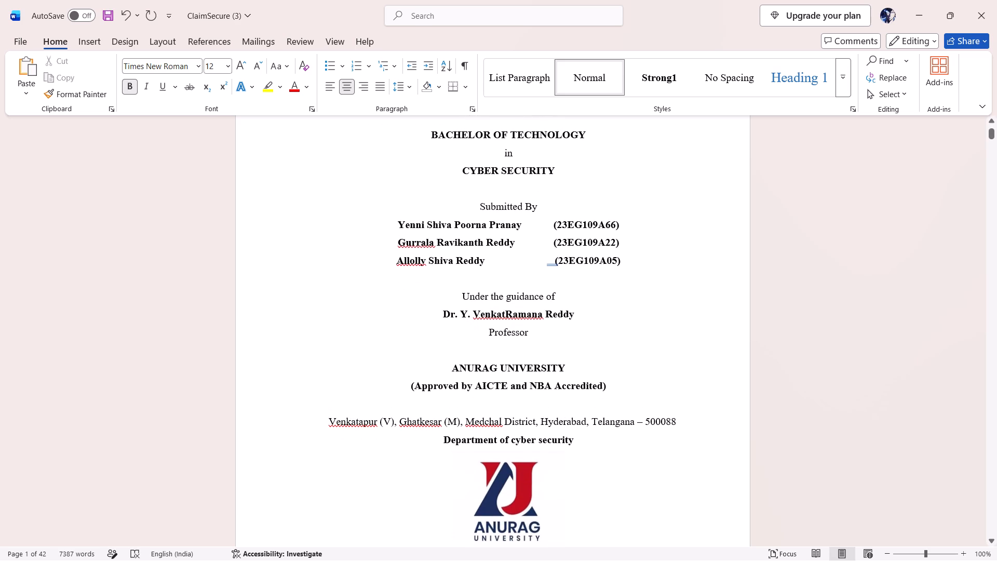
click(595, 443)
key(Return)
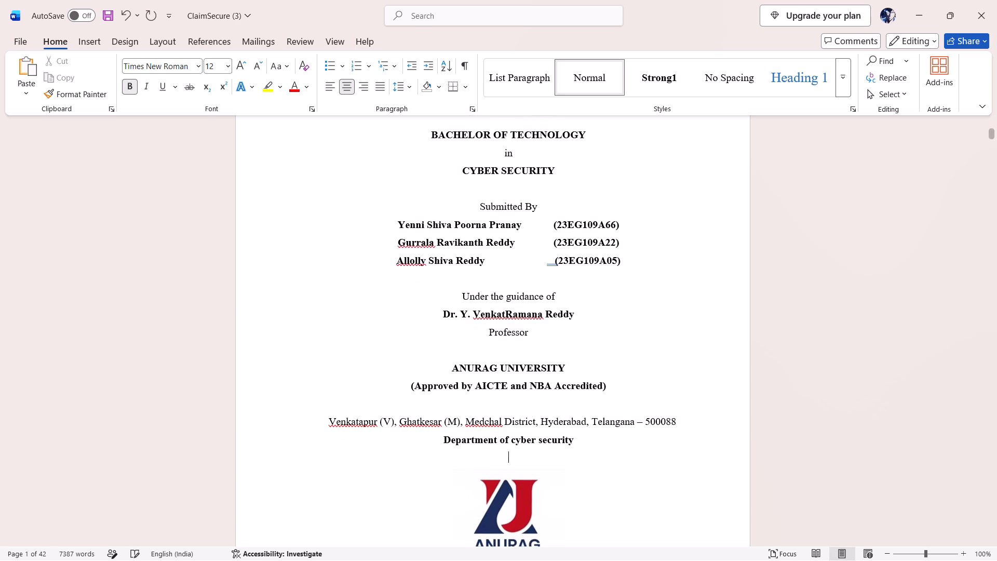
Review the spacing of the whole cover page and its project title.
scroll(595, 443, down, 7)
scroll(581, 446, up, 4)
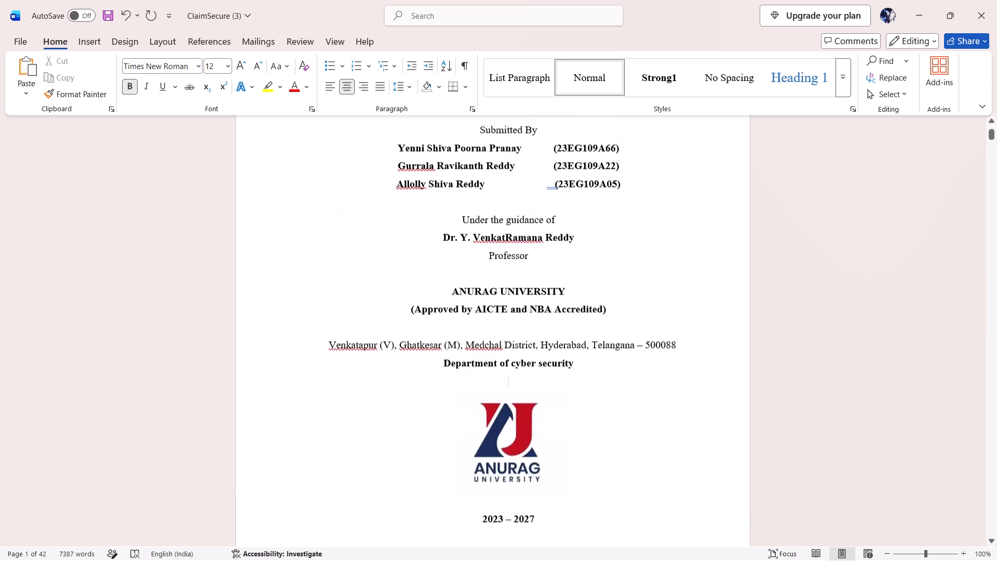
scroll(581, 446, up, 10)
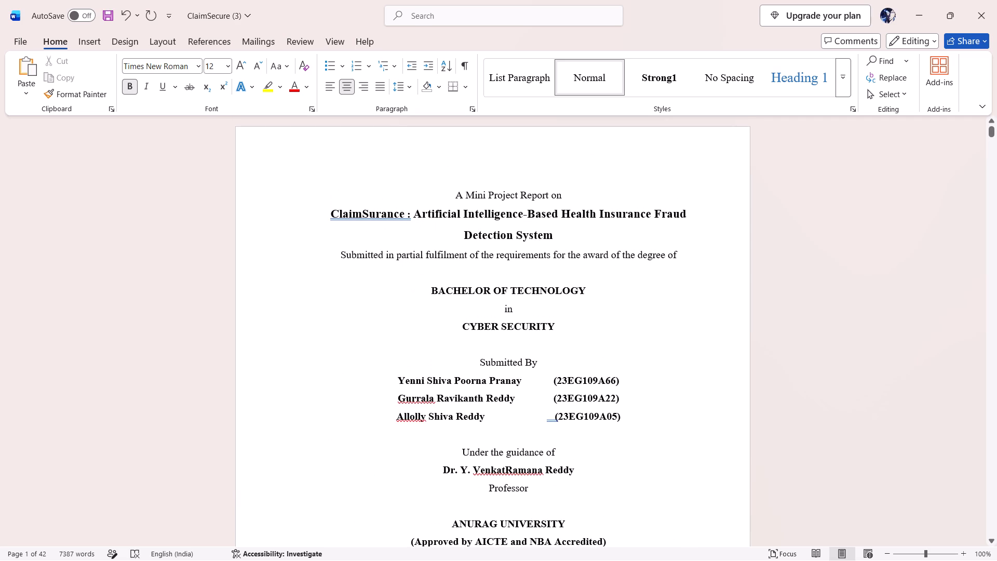
drag(328, 212, 503, 218)
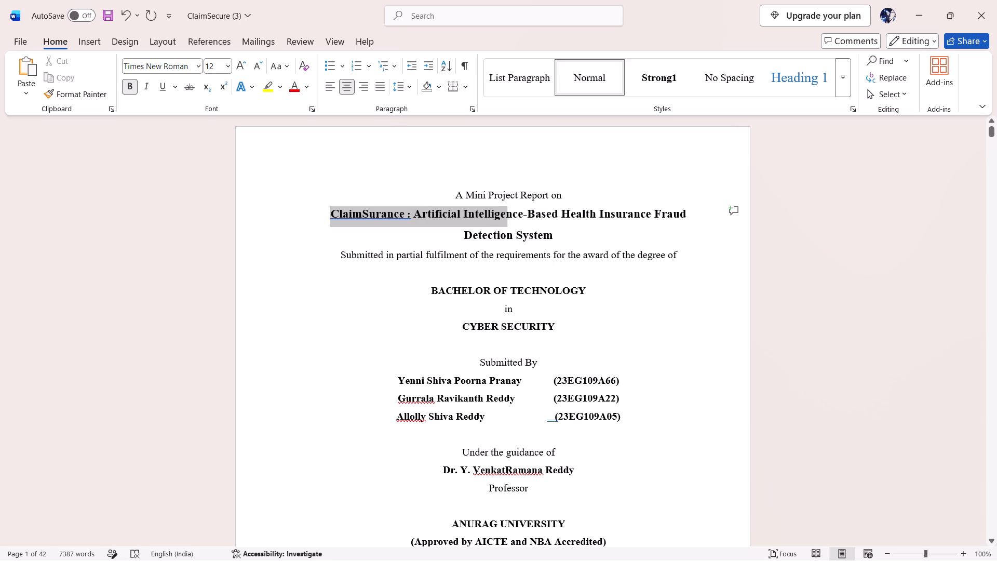
drag(503, 218, 561, 234)
click(705, 292)
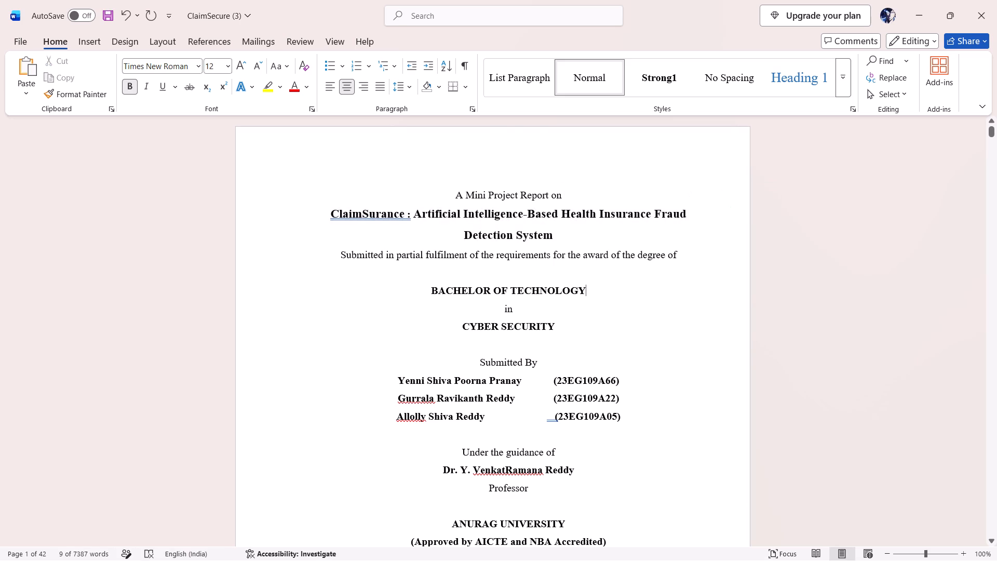
Read through the certificate page and the acknowledgement paragraphs, checking the guide's name in the second paragraph.
scroll(519, 306, down, 17)
scroll(513, 298, down, 10)
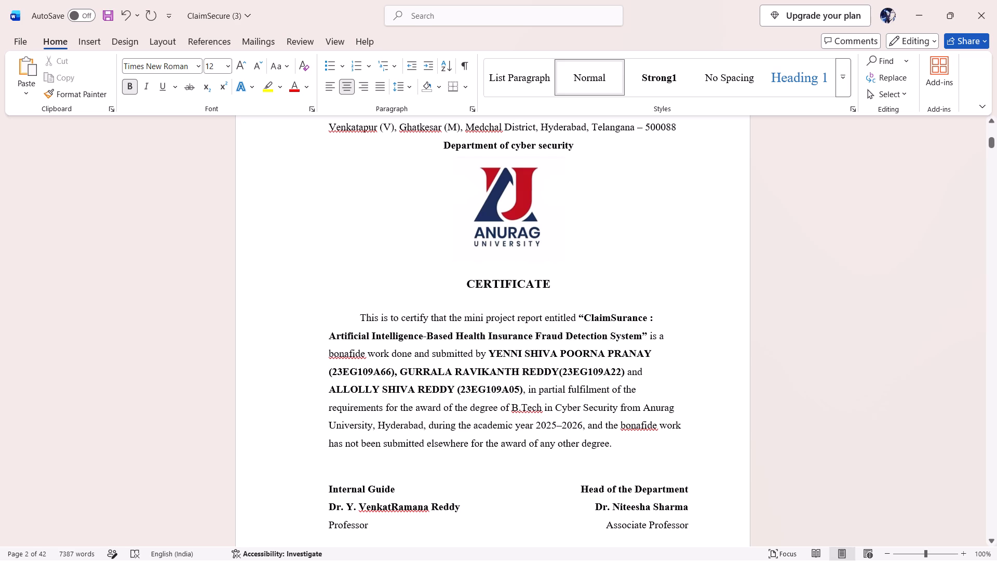
scroll(553, 435, down, 12)
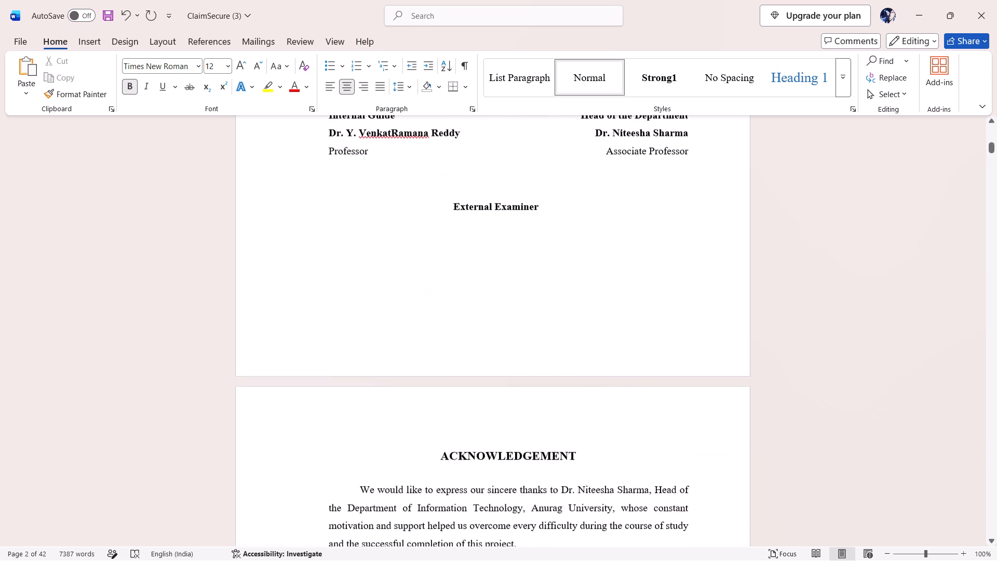
scroll(538, 440, down, 6)
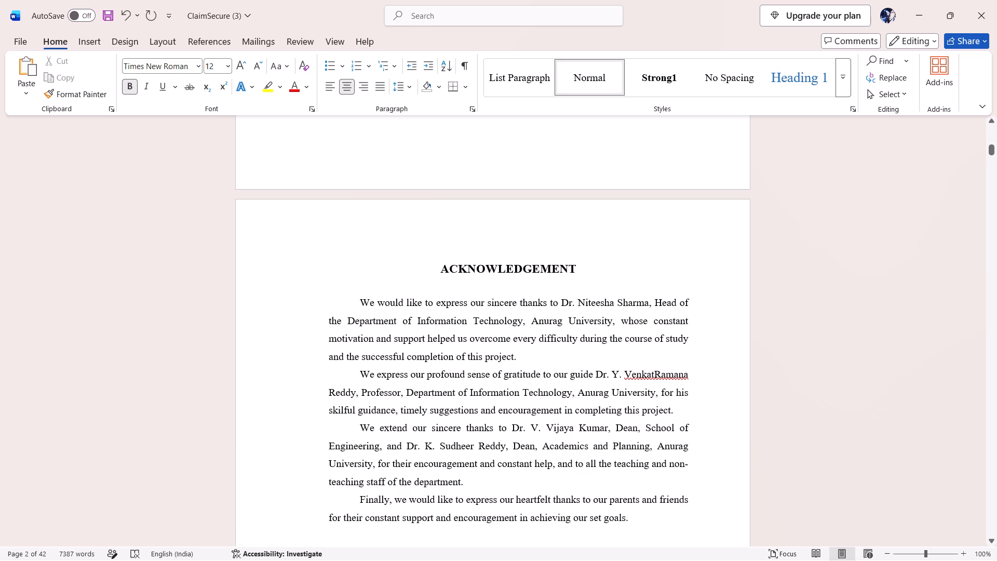
scroll(525, 373, down, 2)
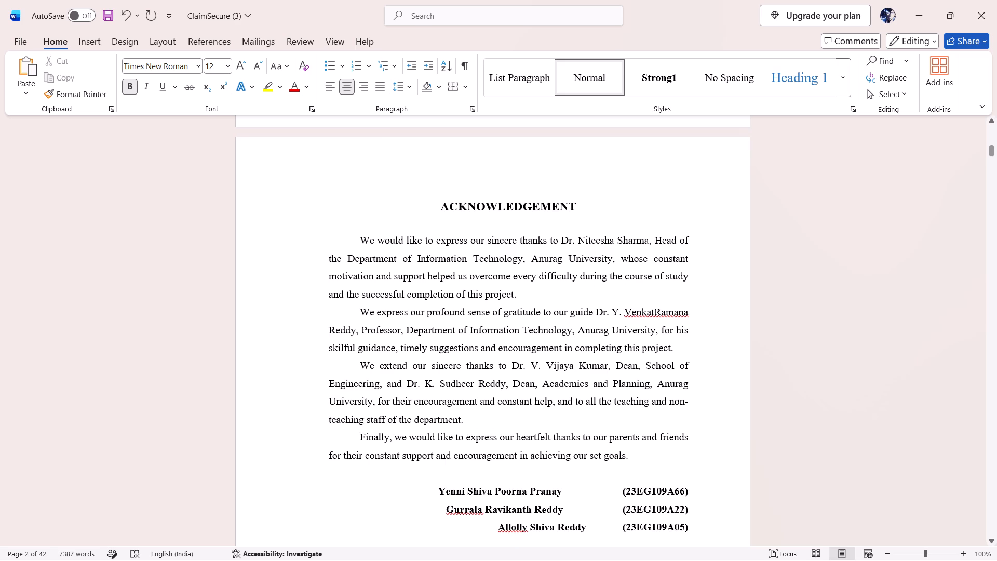
drag(596, 312, 617, 313)
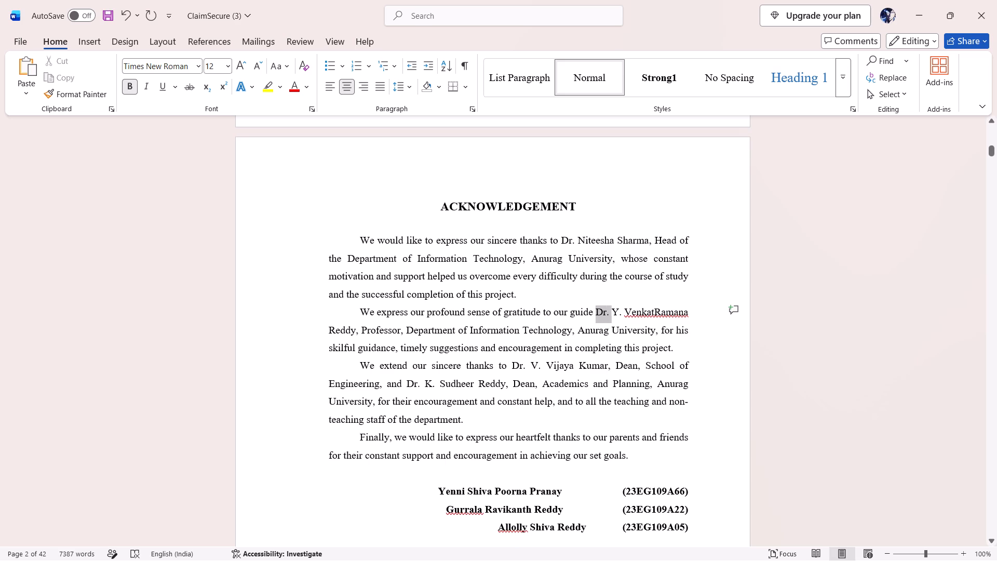
drag(617, 313, 357, 331)
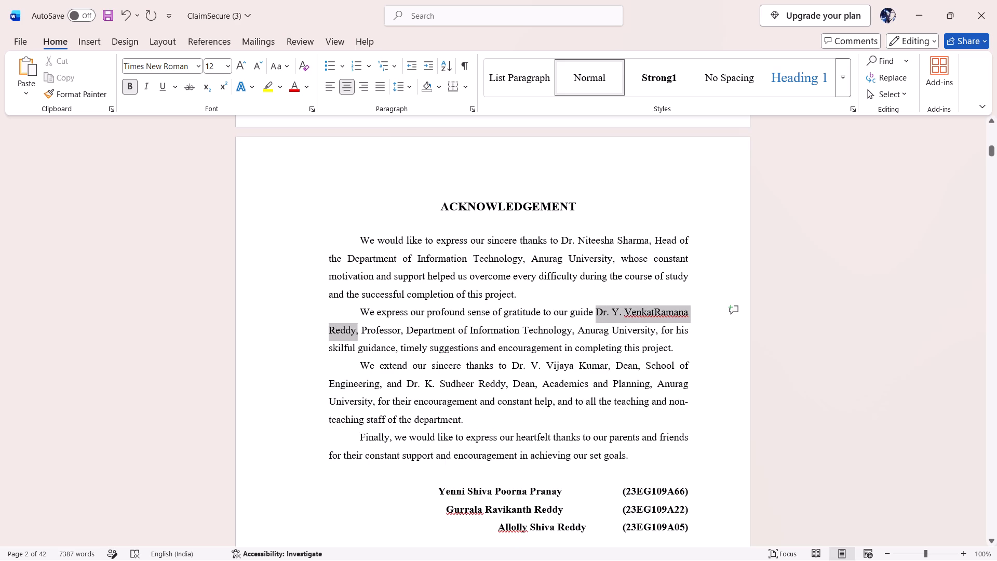
drag(357, 331, 356, 334)
click(722, 366)
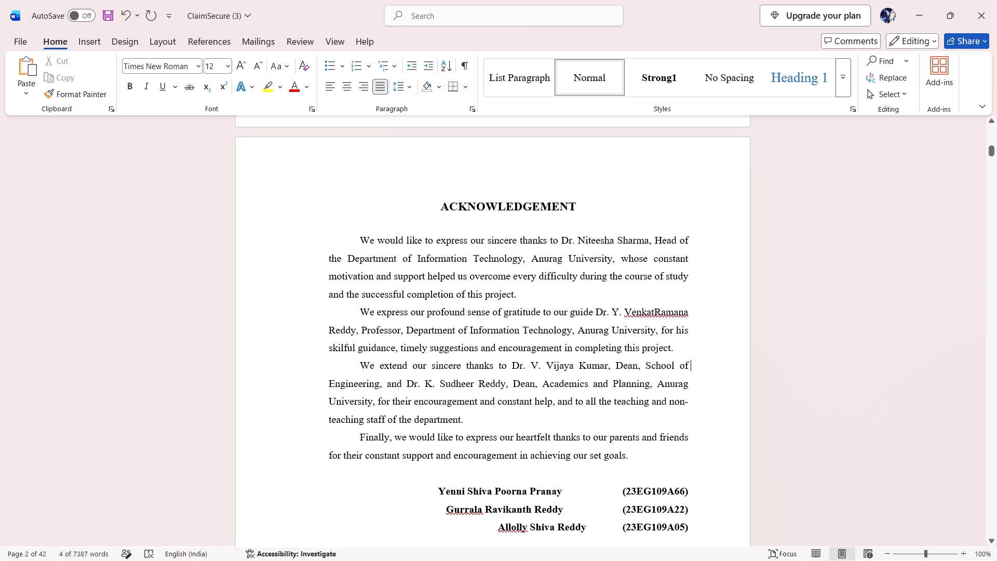
Add a space after the third student's name at the end of the acknowledgement and change that line from right-aligned to centred.
scroll(539, 357, down, 15)
scroll(534, 360, up, 4)
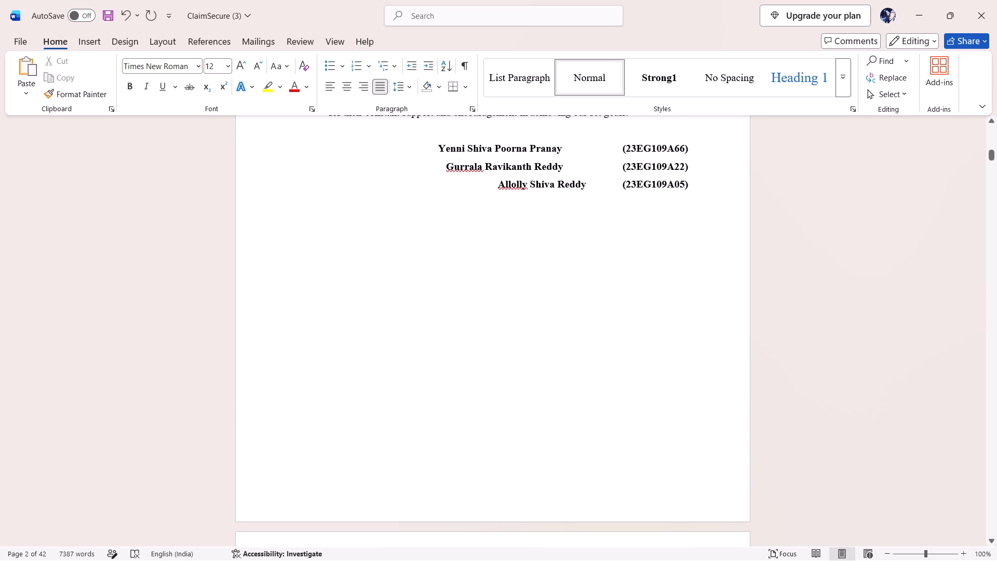
scroll(529, 276, up, 3)
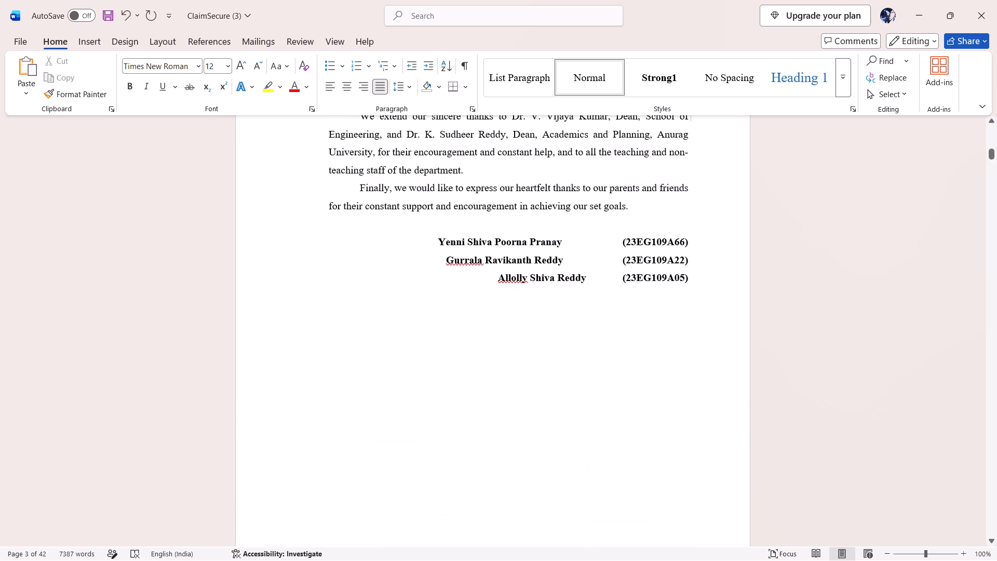
click(589, 279)
key(space)
click(501, 276)
key(BackSpace)
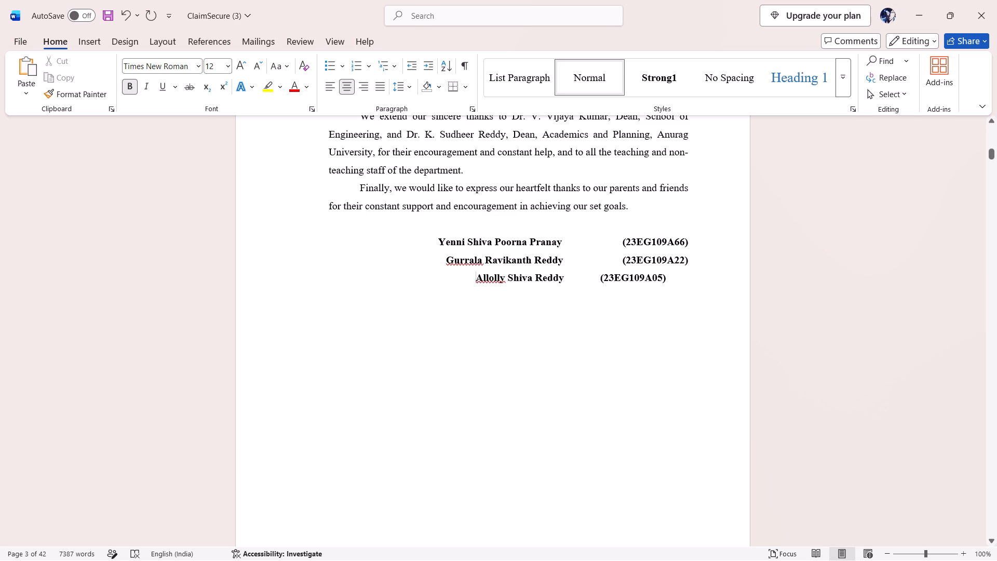
Insert 17 spaces before the third student's roll number in the acknowledgement to line it up with the roll numbers above.
click(604, 276)
key(Left)
key(space)
key(space)
key(space)
key(space)
key(space)
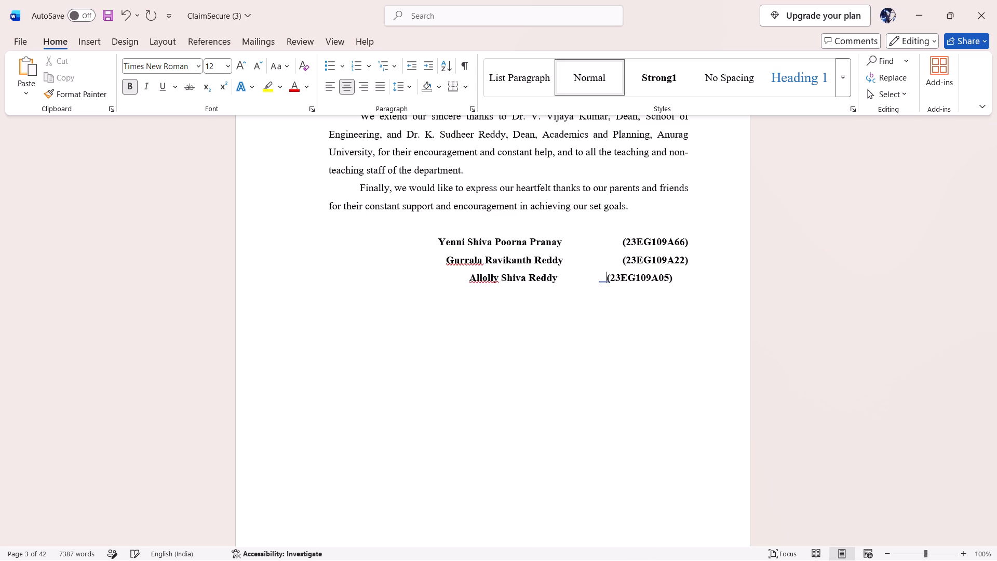
key(space)
key(space)
key(space)
key(space)
key(space)
key(space)
key(space)
key(space)
key(space)
key(space)
key(space)
key(space)
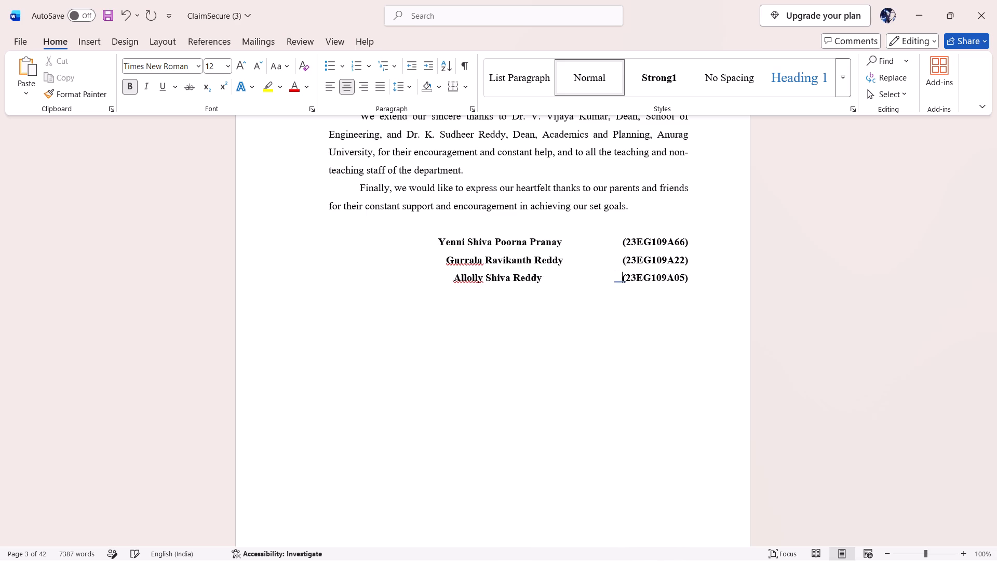
key(space)
key(BackSpace)
Add one space before the third student's name at the end of the acknowledgement.
click(587, 342)
click(450, 283)
key(space)
key(space)
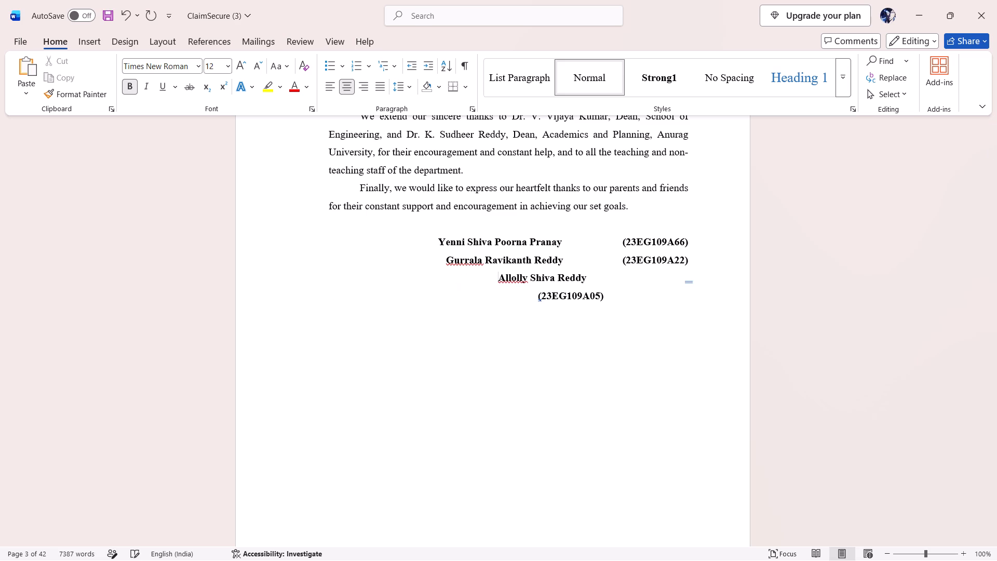
key(BackSpace)
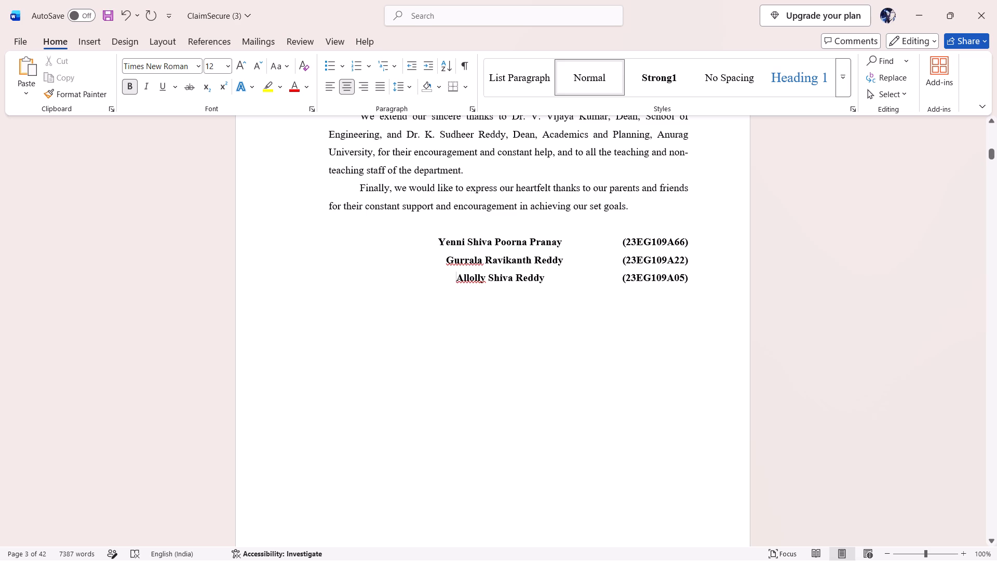
Review the certificate page, the acknowledgement and the start of the declaration, checking names, roll numbers and layout.
scroll(523, 296, up, 4)
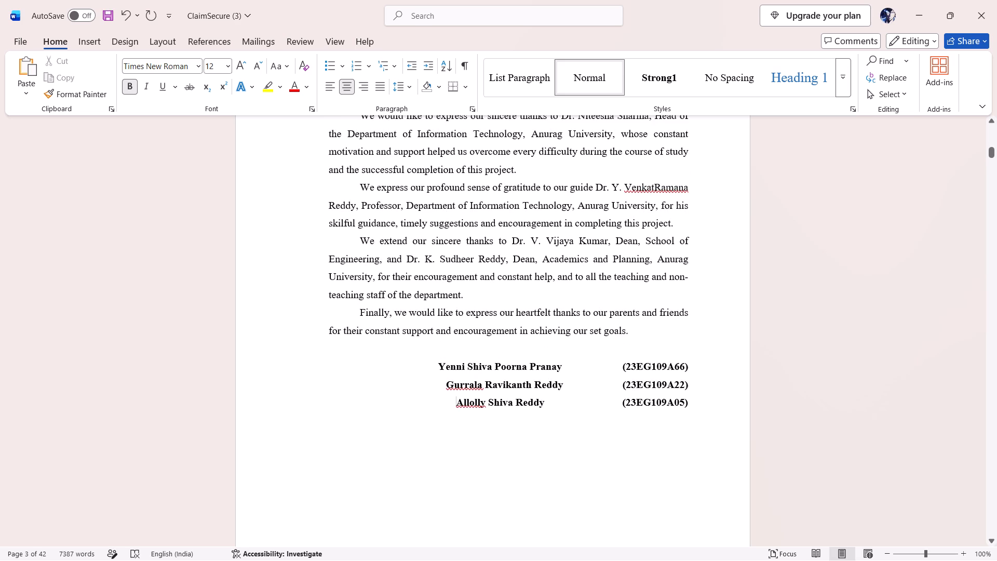
scroll(519, 300, up, 6)
scroll(519, 301, down, 5)
scroll(517, 289, down, 17)
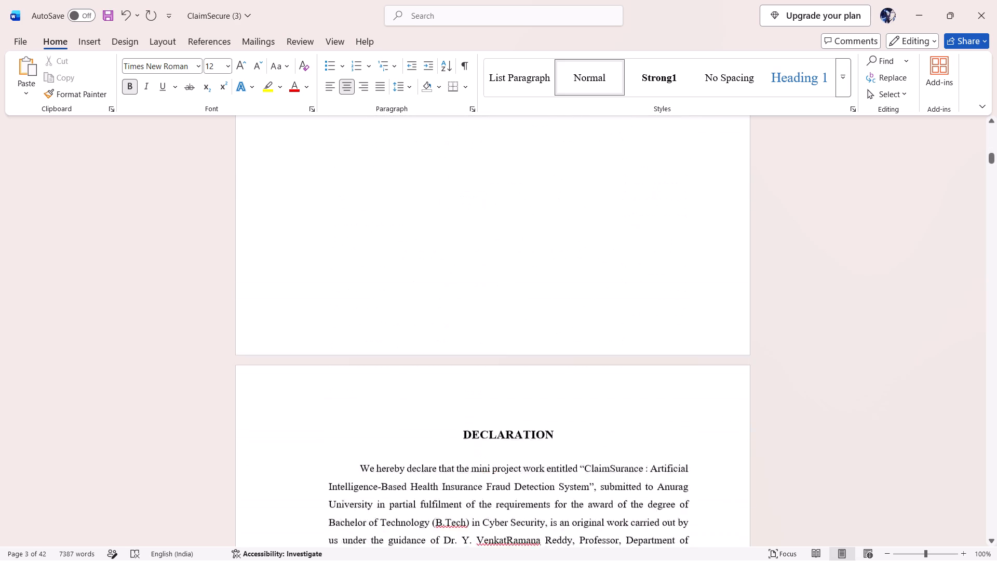
scroll(514, 292, down, 2)
scroll(514, 292, up, 9)
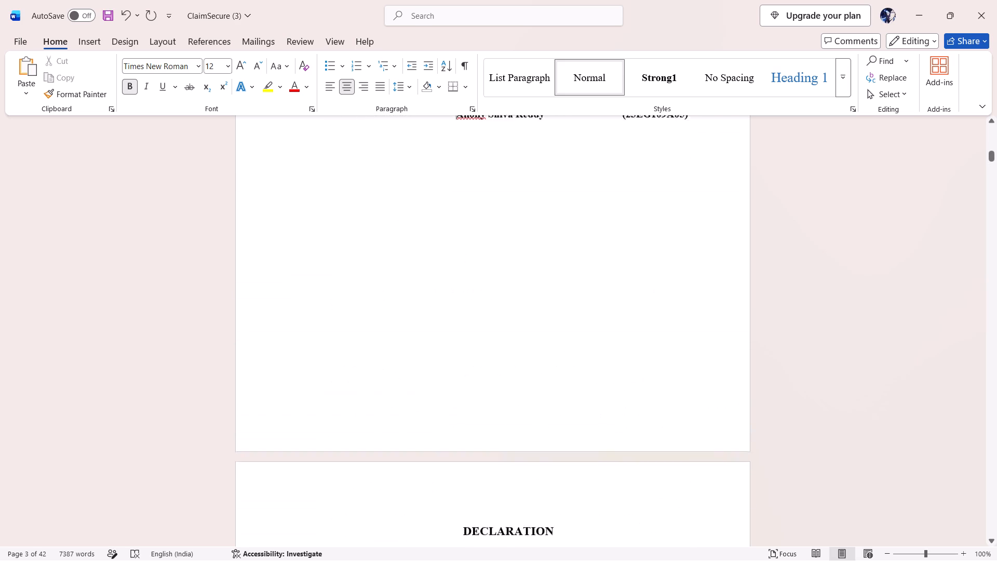
scroll(514, 292, up, 9)
scroll(512, 292, up, 15)
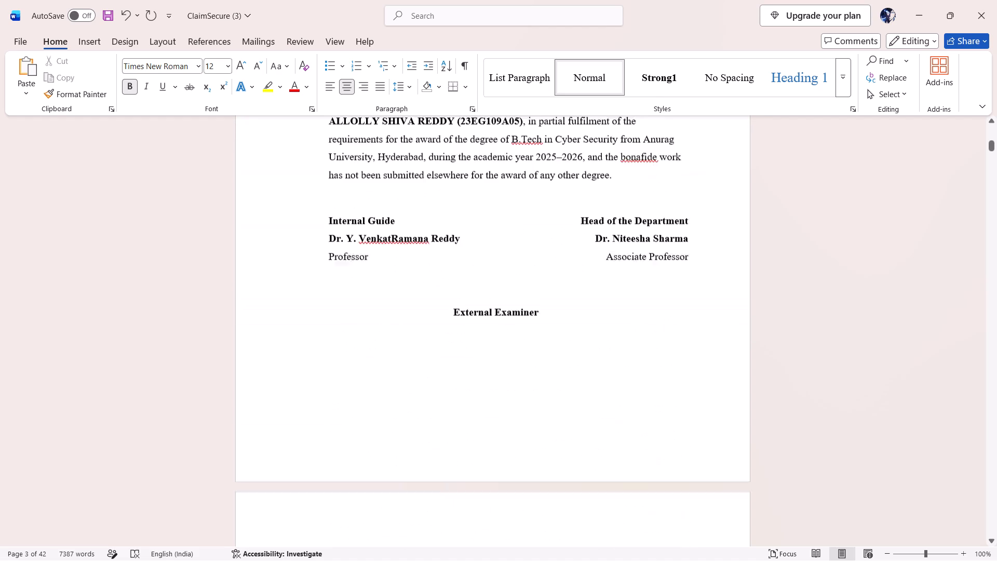
scroll(511, 288, up, 8)
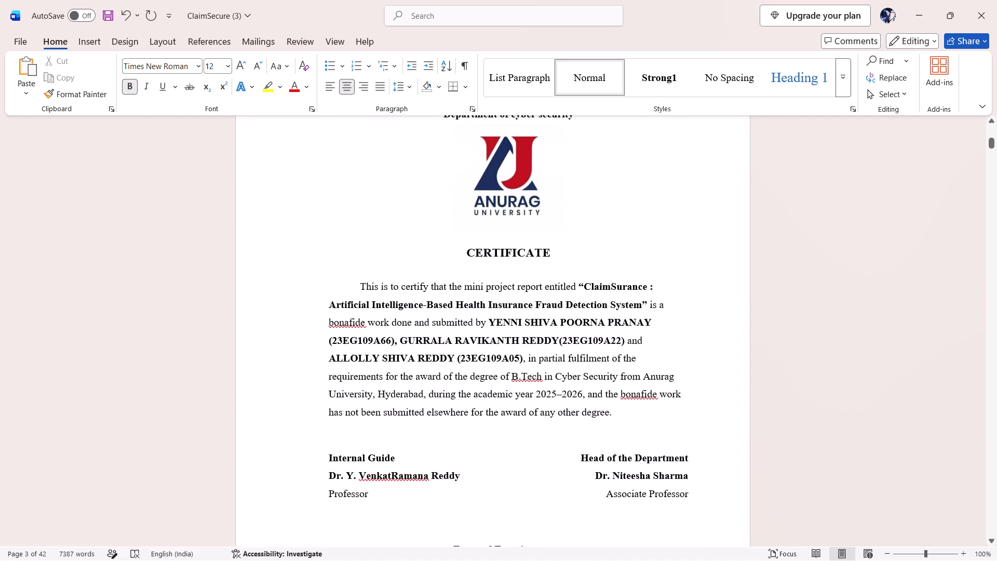
scroll(511, 288, down, 6)
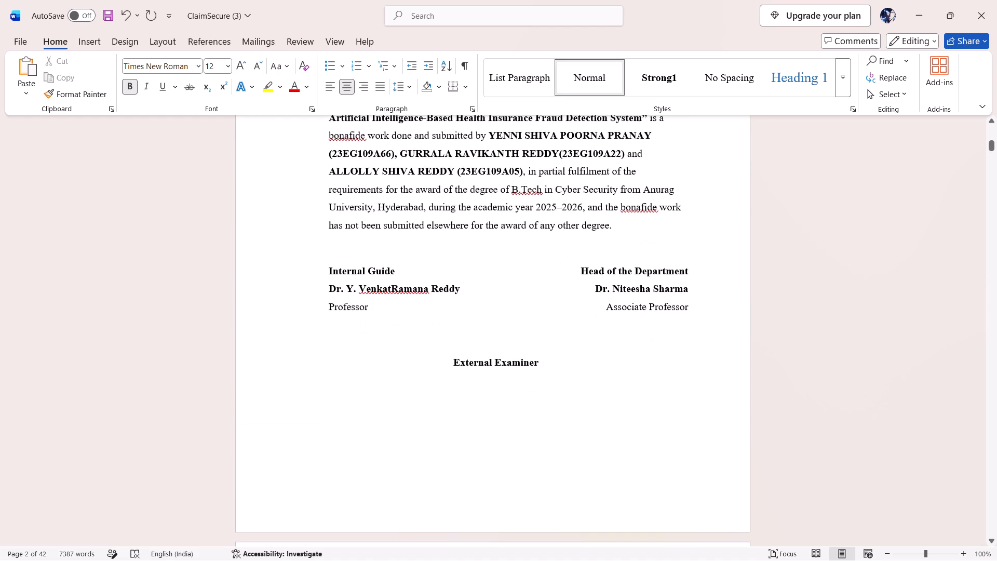
scroll(513, 287, down, 11)
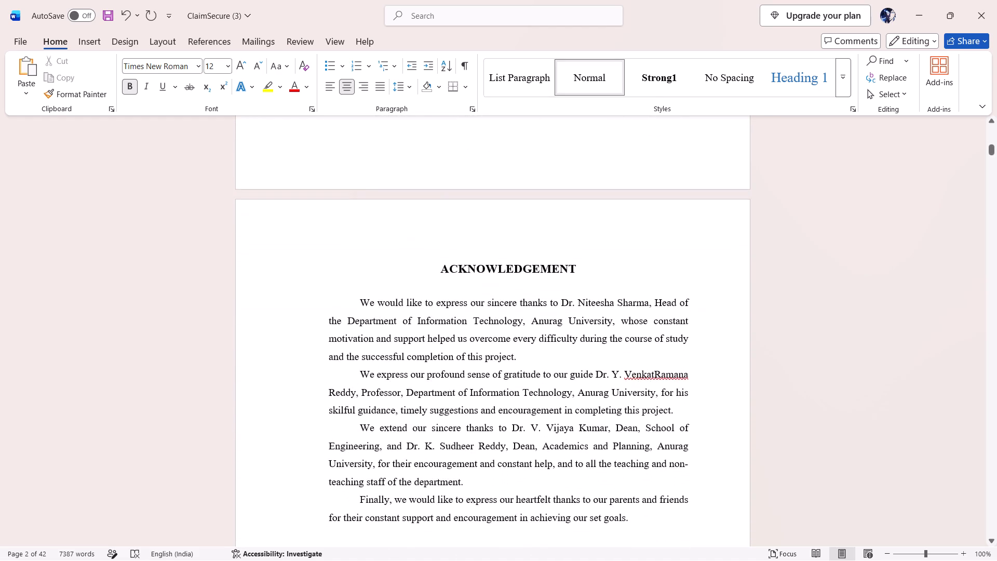
scroll(513, 287, down, 2)
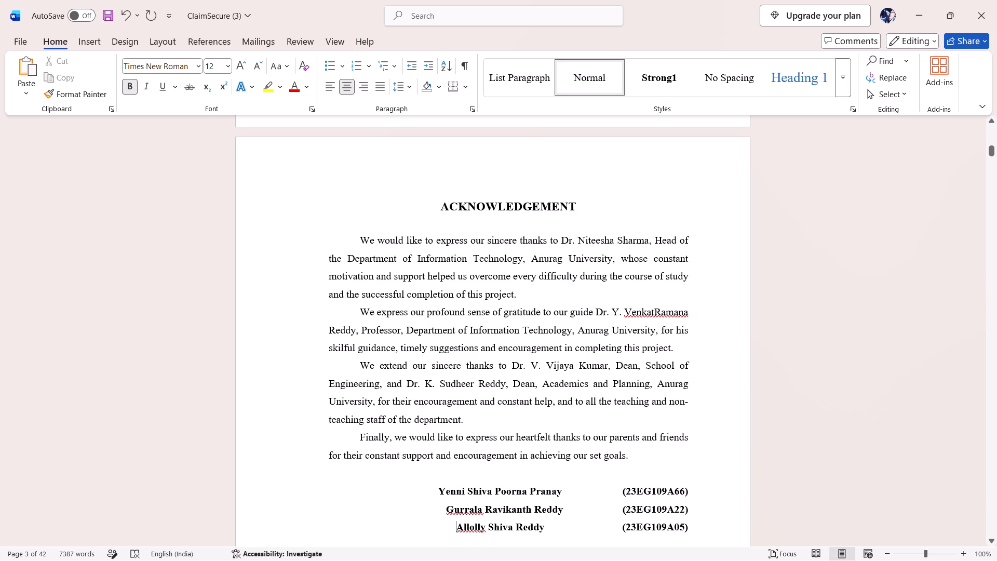
Make the Head of Department's name, including the title Dr., bold in the first acknowledgement paragraph.
drag(561, 240, 637, 242)
click(646, 221)
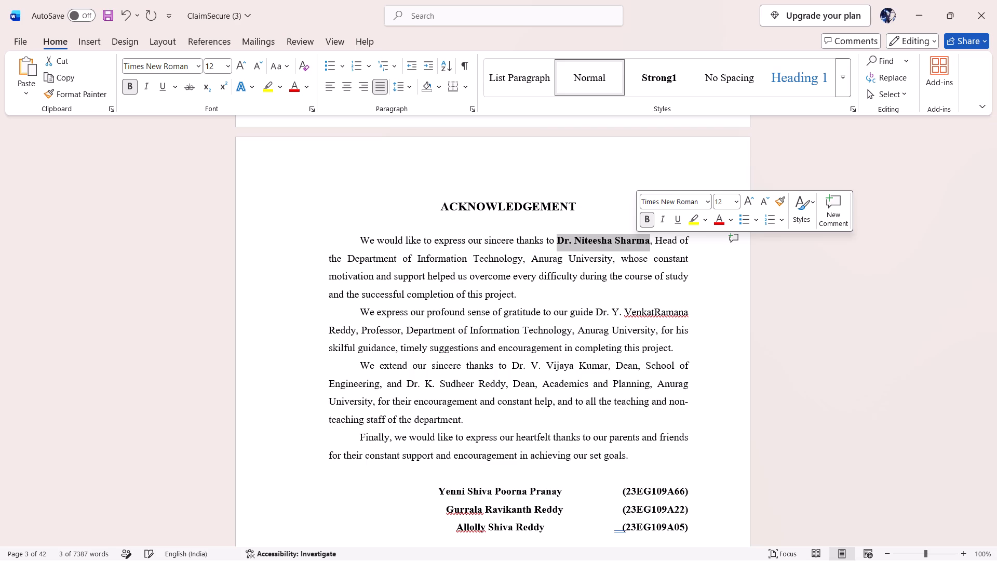
click(445, 264)
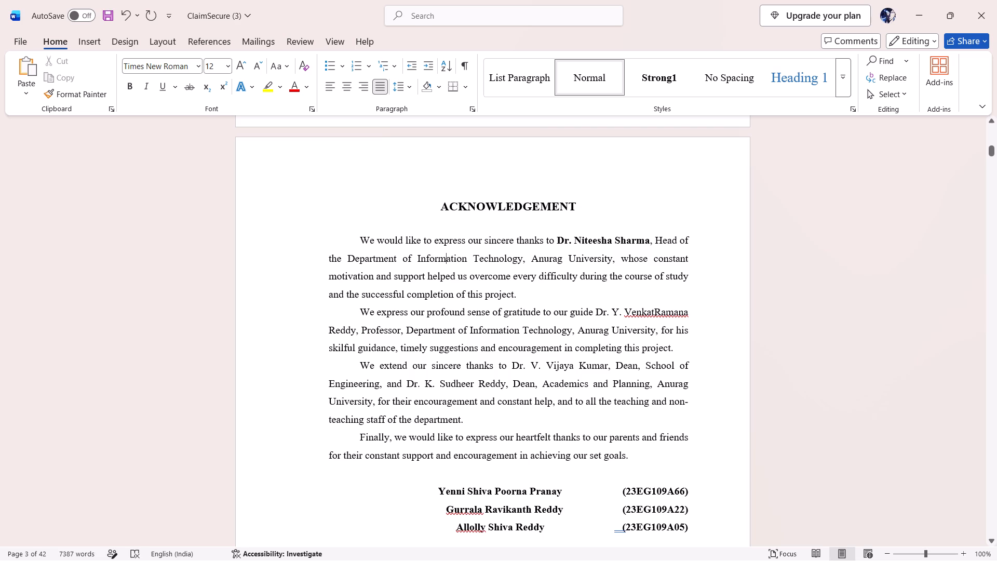
Select the guide's name in the second acknowledgement paragraph for bold formatting.
drag(599, 312, 647, 312)
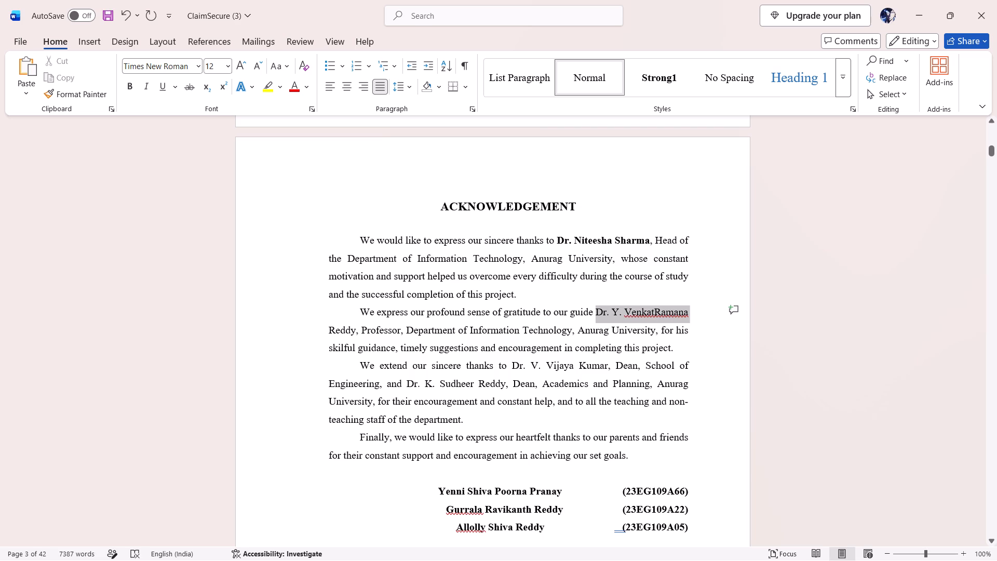
Bold the guide's full name with its title in the second paragraph of the acknowledgement.
drag(647, 312, 355, 335)
click(369, 315)
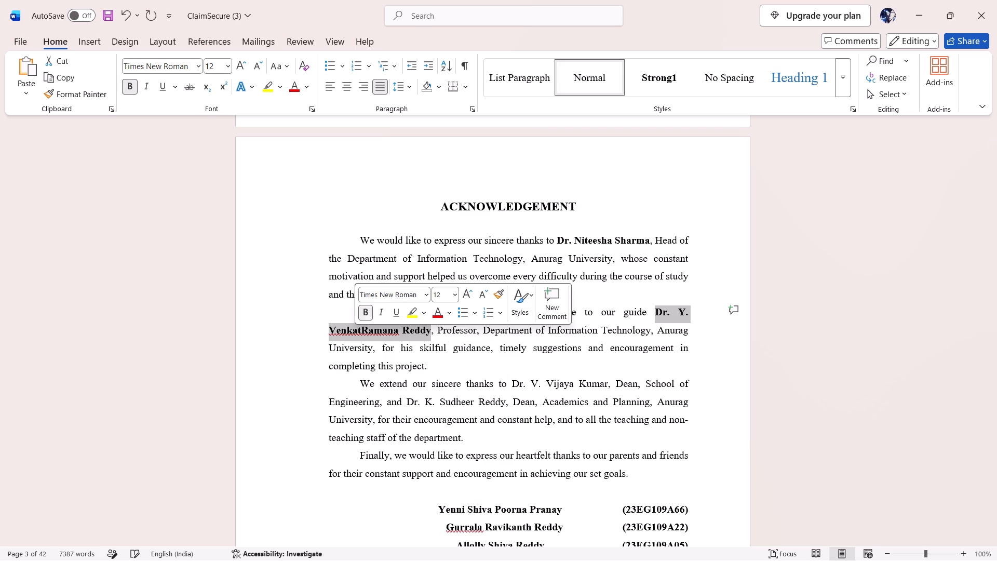
click(622, 290)
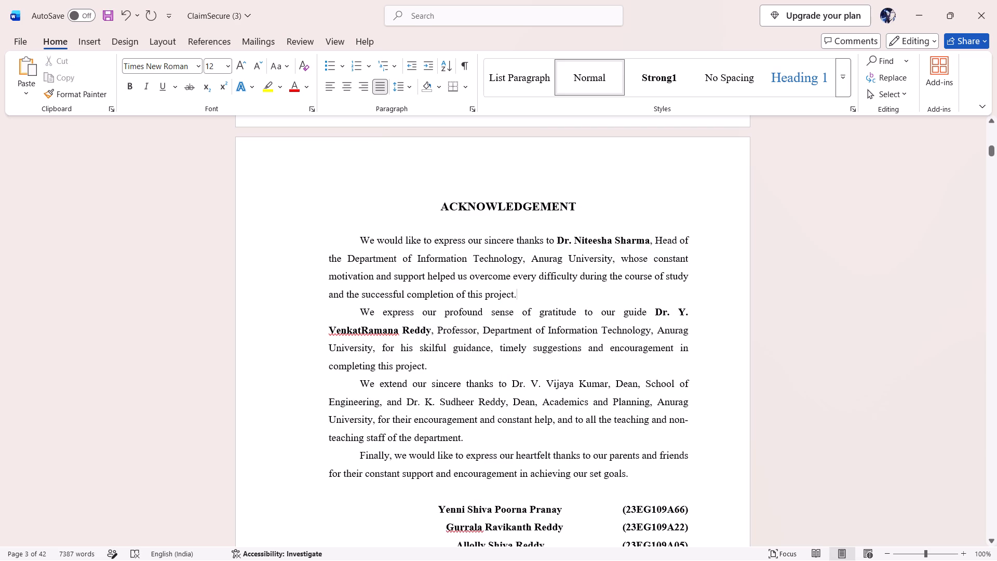
Bold the names of both deans, including their titles, in the third paragraph of the acknowledgement.
scroll(503, 365, down, 1)
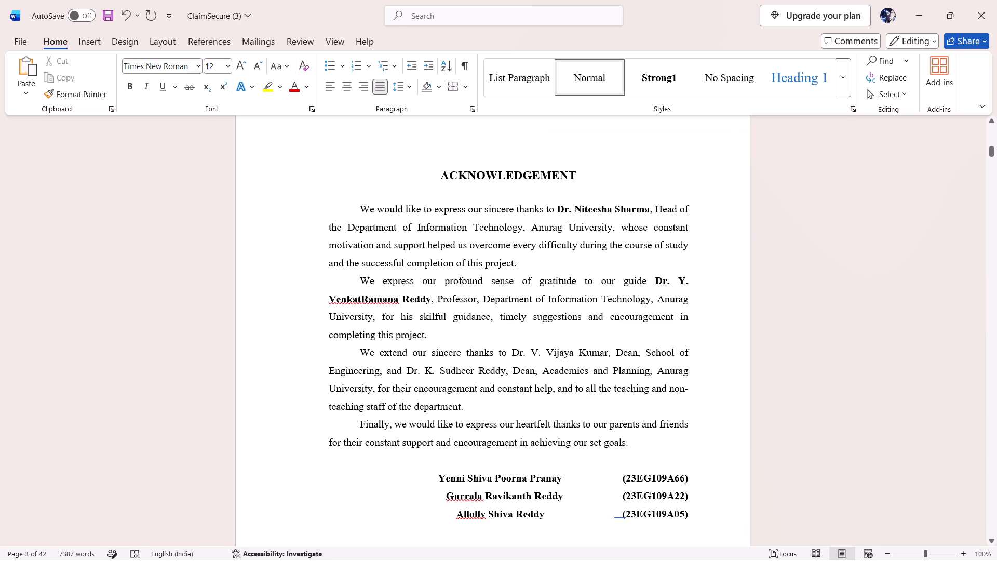
drag(512, 352, 591, 351)
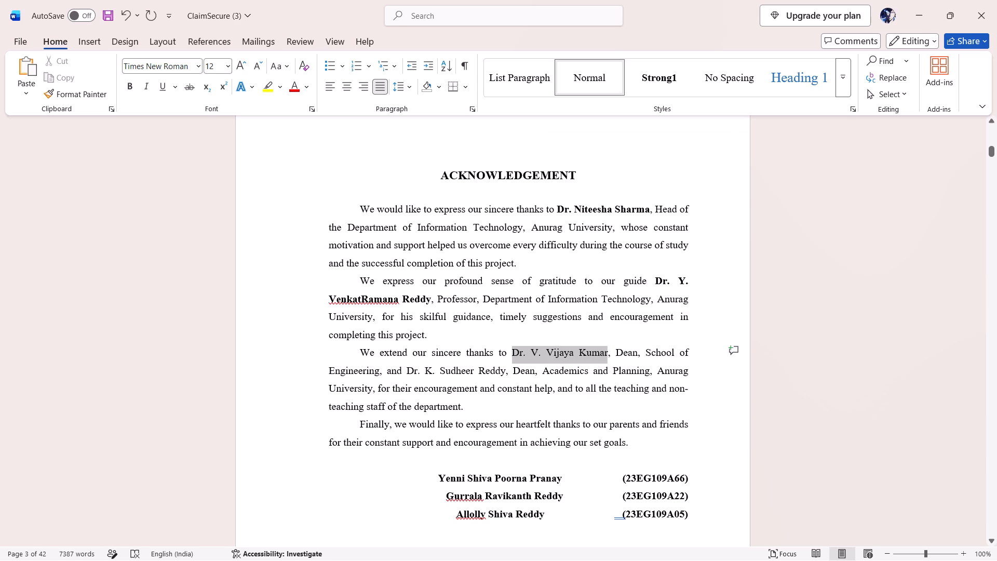
drag(591, 351, 592, 351)
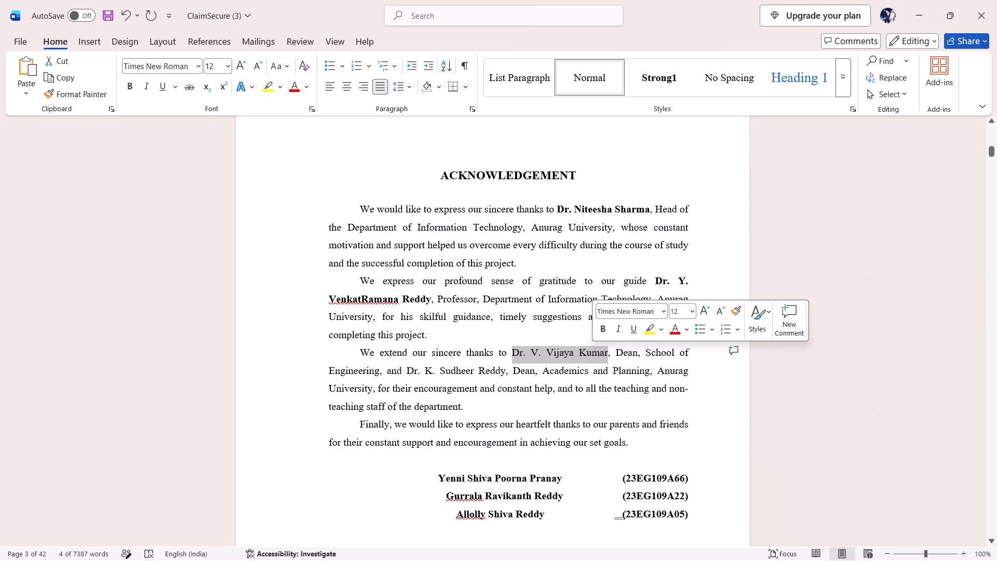
click(598, 335)
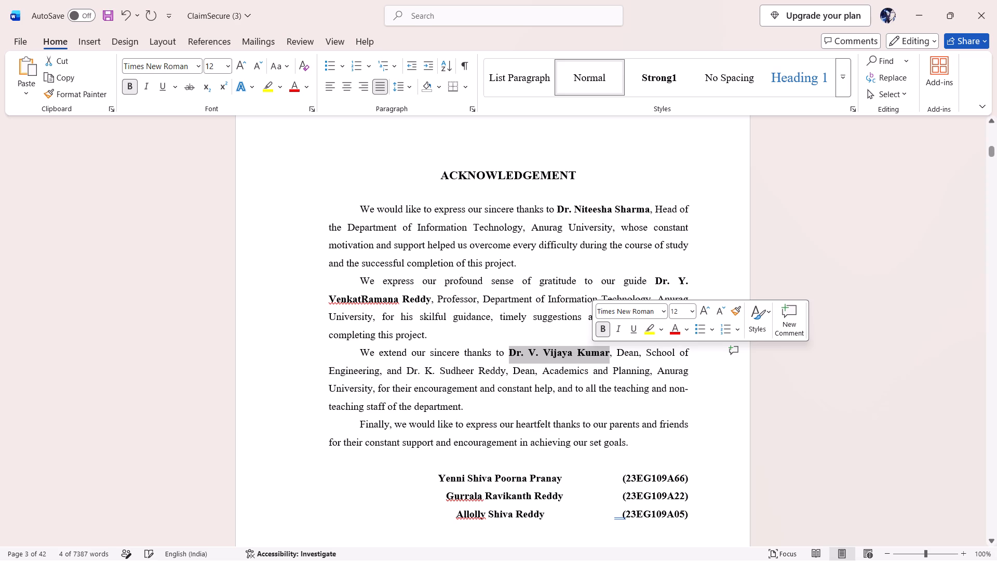
click(722, 378)
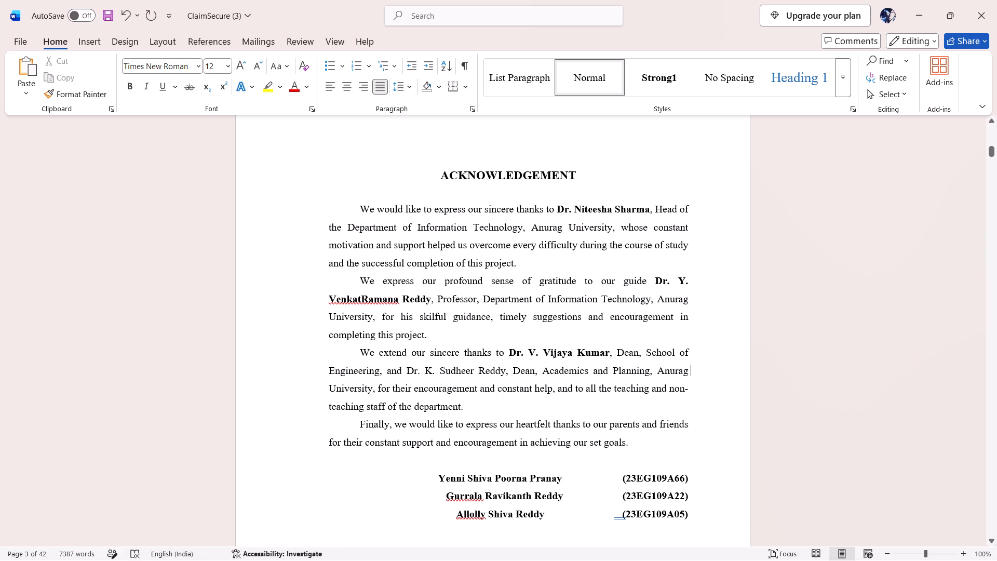
scroll(542, 381, down, 1)
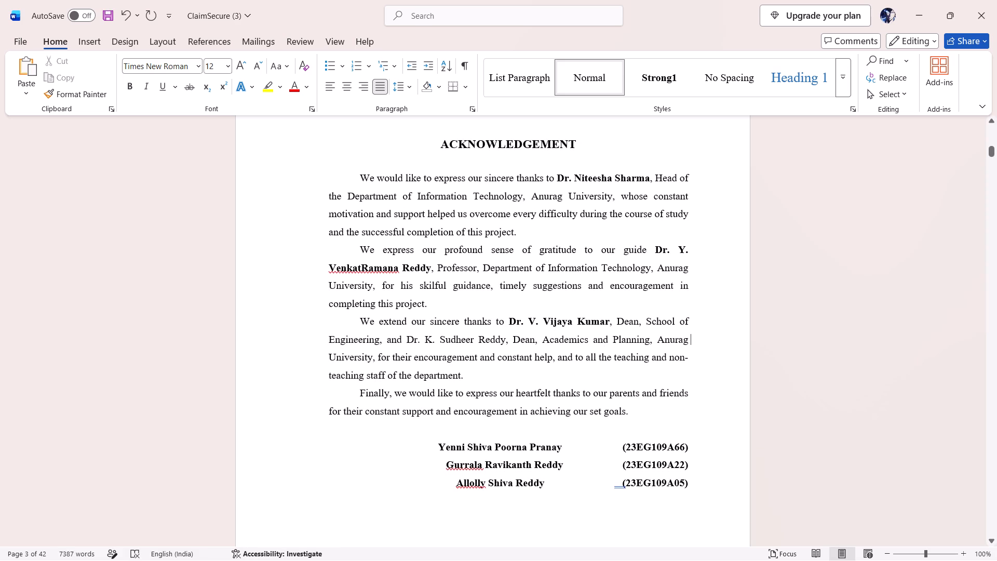
drag(406, 340, 489, 346)
click(499, 326)
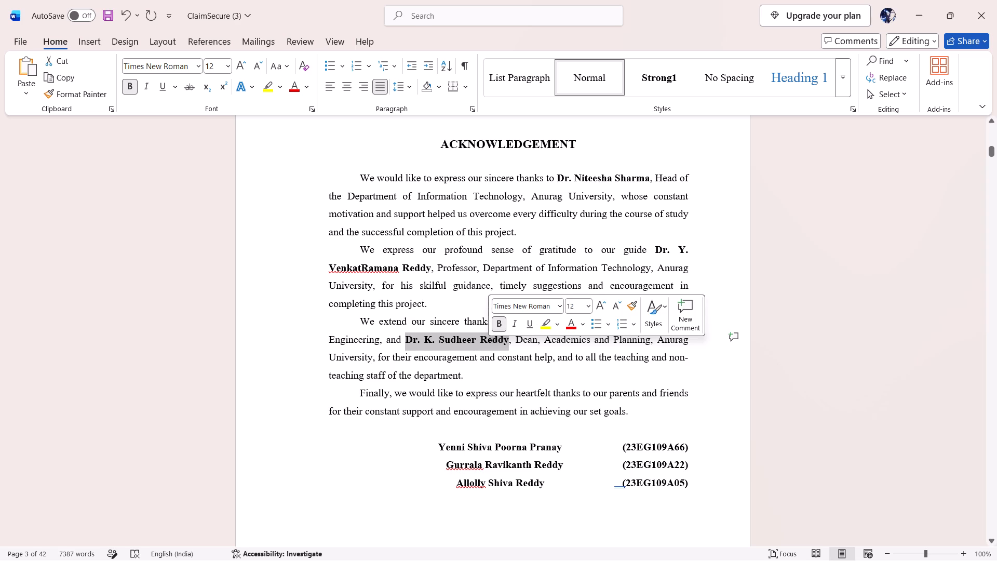
click(555, 373)
Replace the department name "Information Technology" with "Cyber security" in the first paragraph of the acknowledgement.
scroll(505, 375, down, 2)
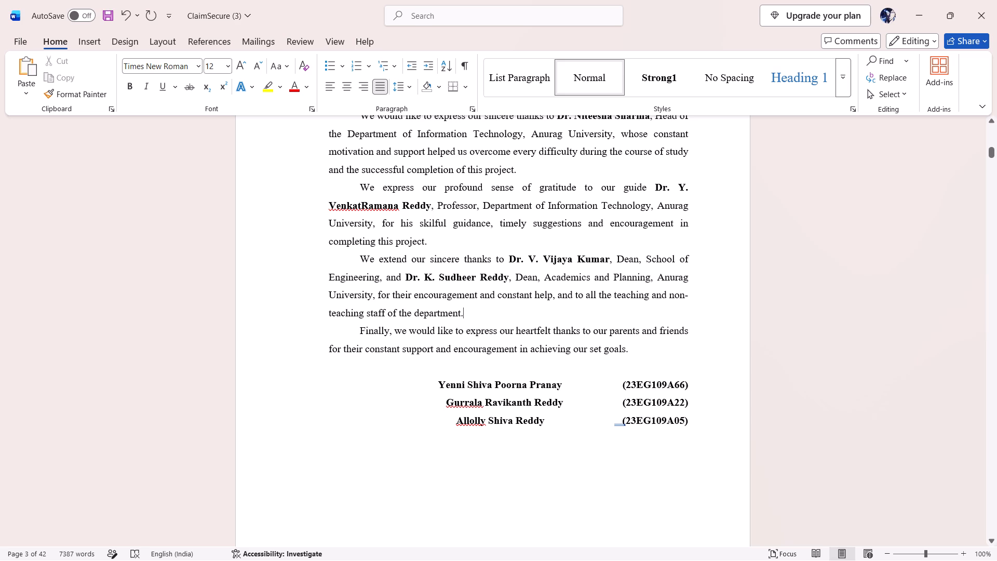
scroll(505, 375, up, 2)
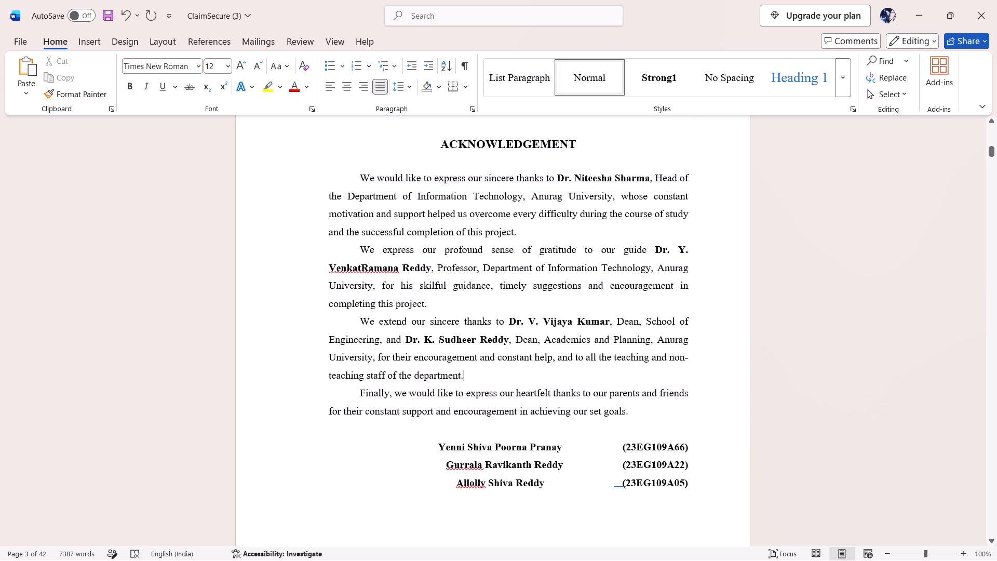
drag(416, 198, 523, 199)
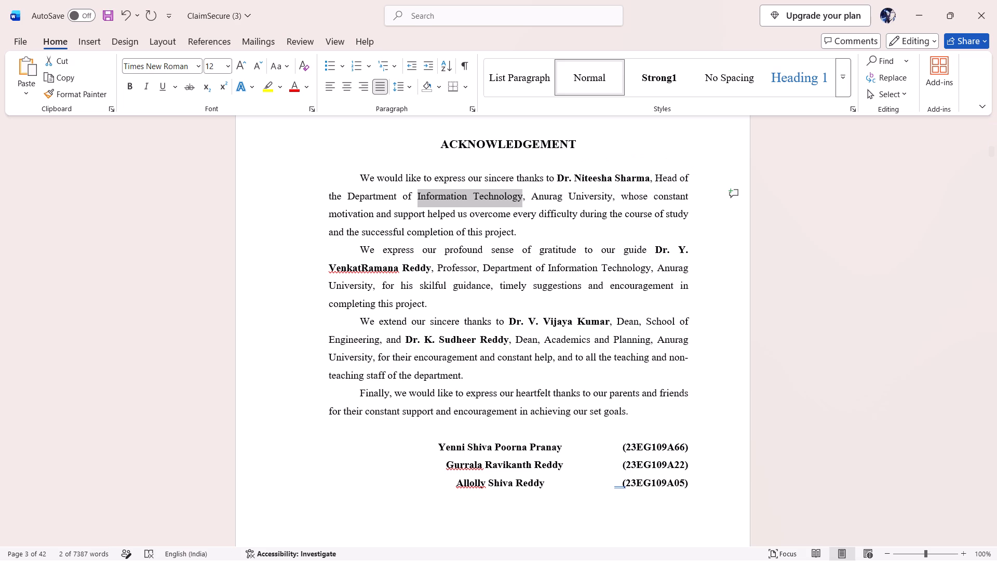
key(c)
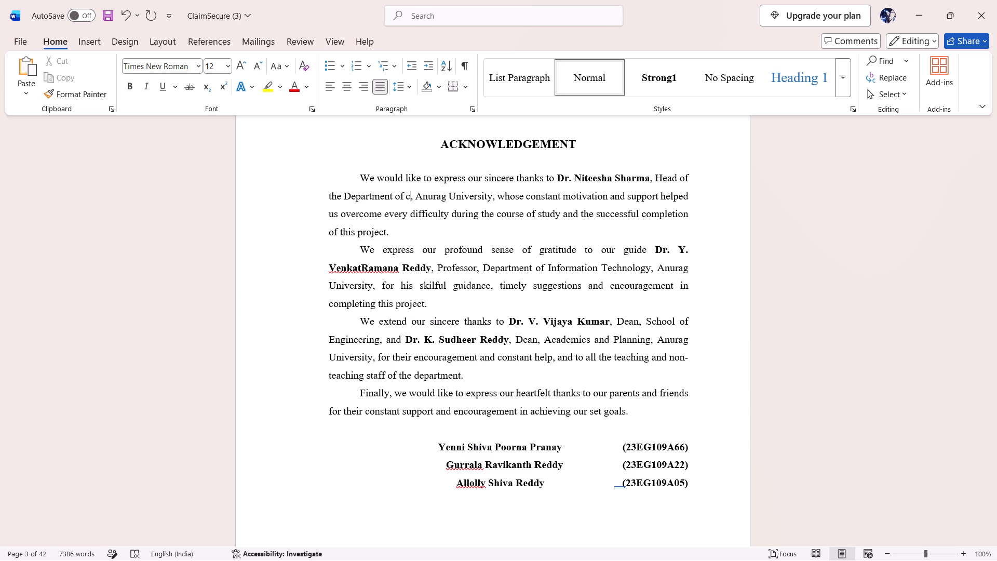
key(BackSpace)
text(Cyber)
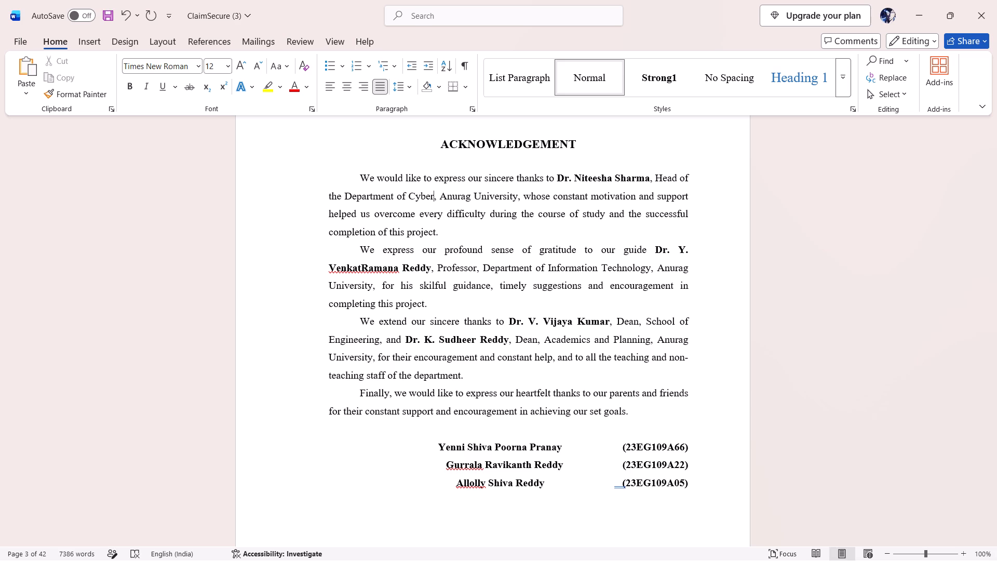
key(space)
text(security)
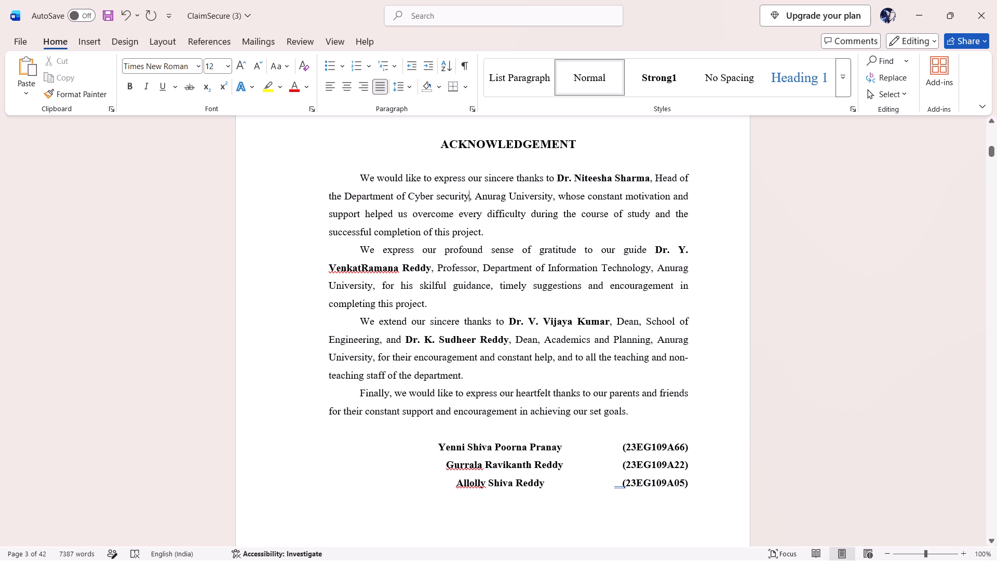
Replace the guide's department "Information Technology" with "Cyber security" in the second paragraph of the acknowledgement.
drag(548, 266, 629, 268)
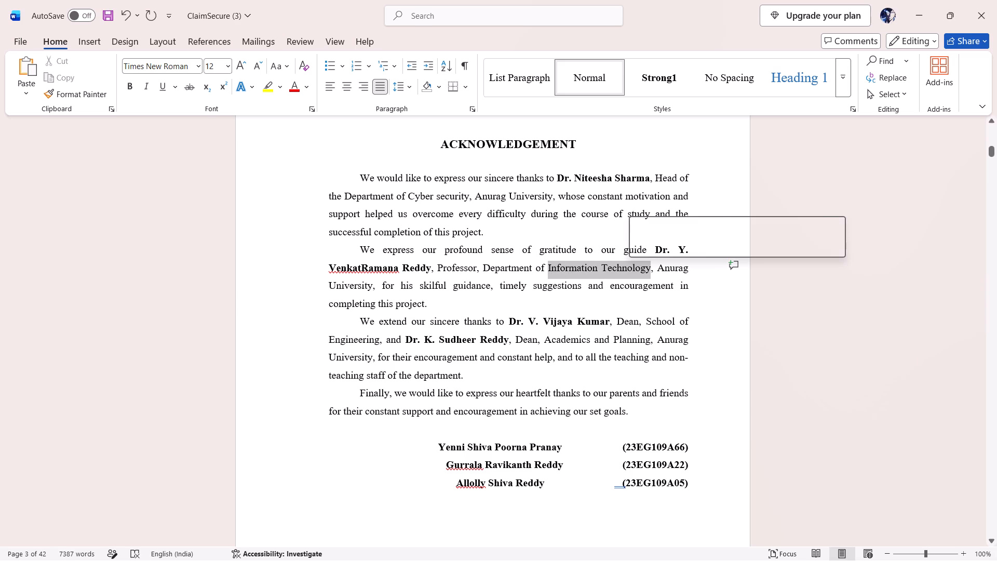
text(Cy)
text(ber)
key(space)
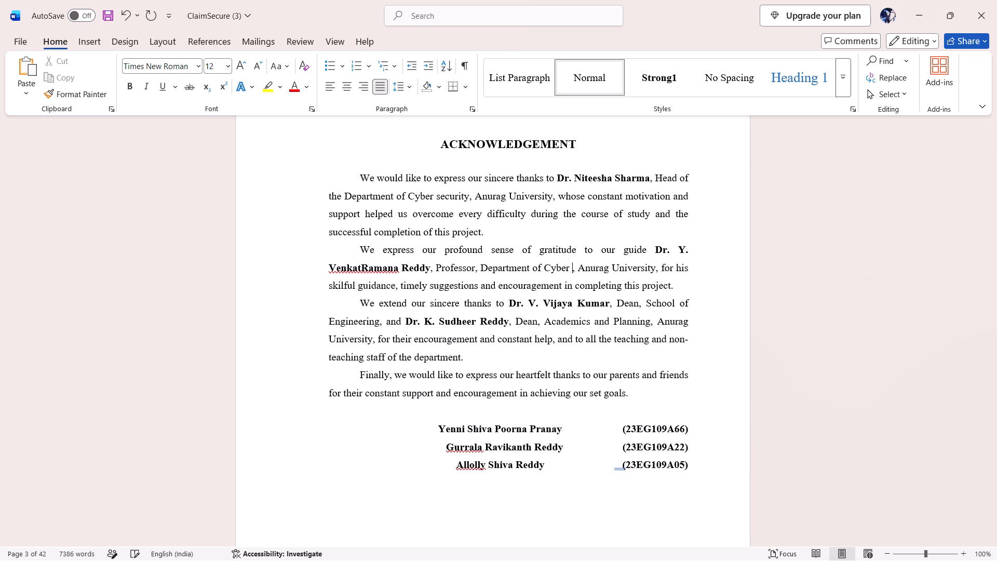
text(security)
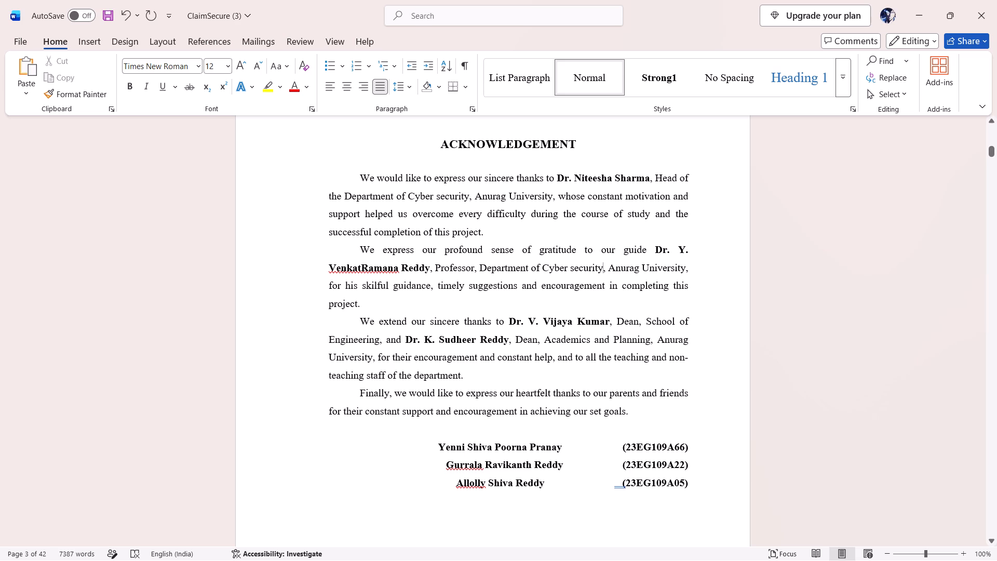
Bold the quoted project title "ClaimSurance : Artificial Intelligence-Based Health Insurance Fraud Detection System" in the declaration paragraph.
scroll(549, 380, down, 2)
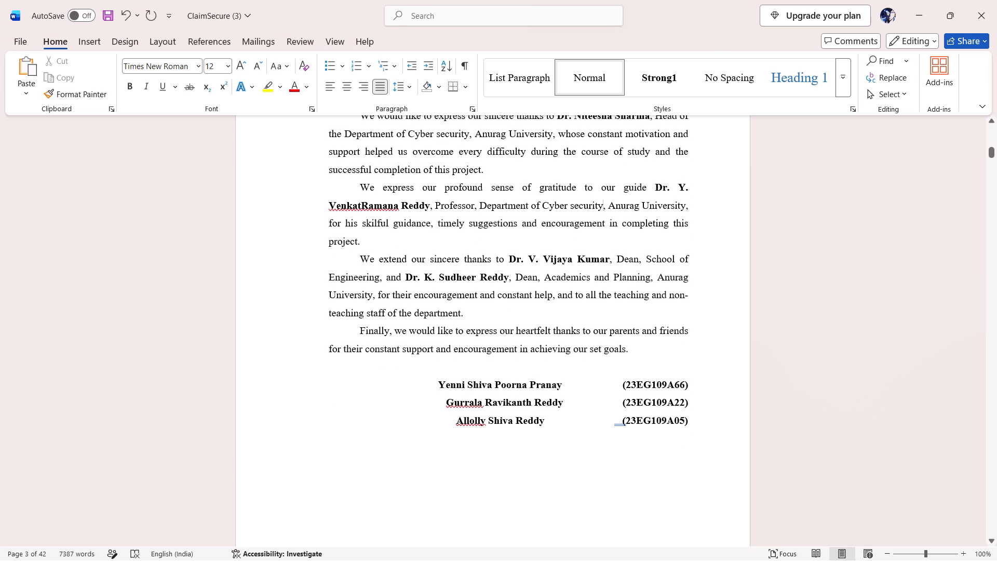
scroll(548, 380, up, 5)
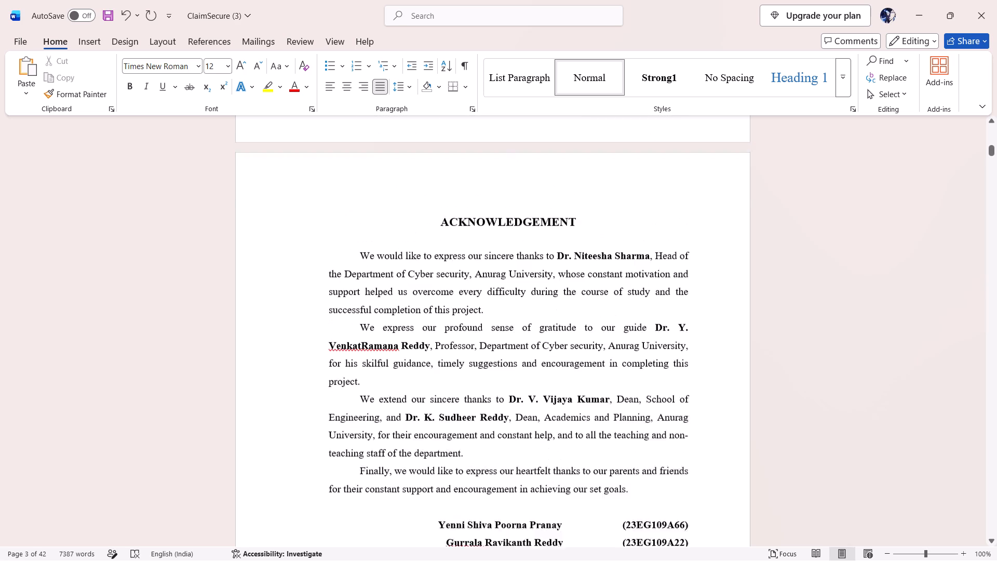
scroll(546, 380, up, 1)
scroll(542, 381, down, 3)
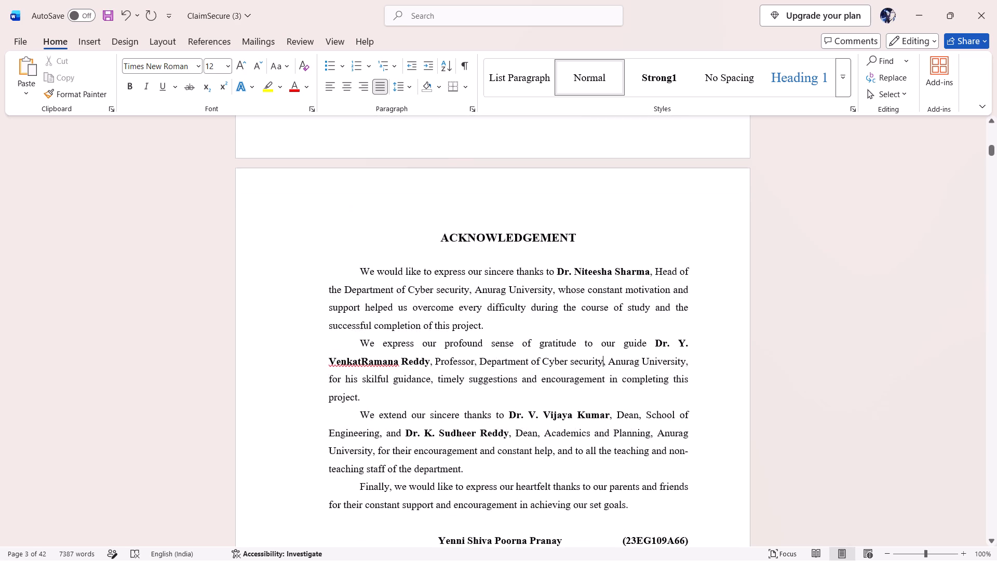
scroll(541, 382, down, 17)
scroll(540, 382, down, 4)
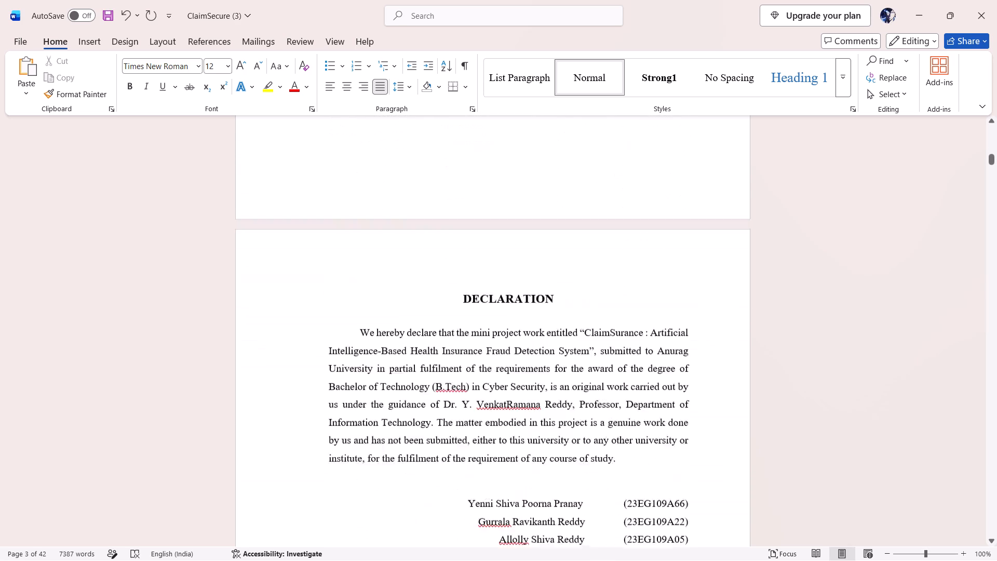
scroll(540, 382, down, 1)
drag(580, 262, 594, 272)
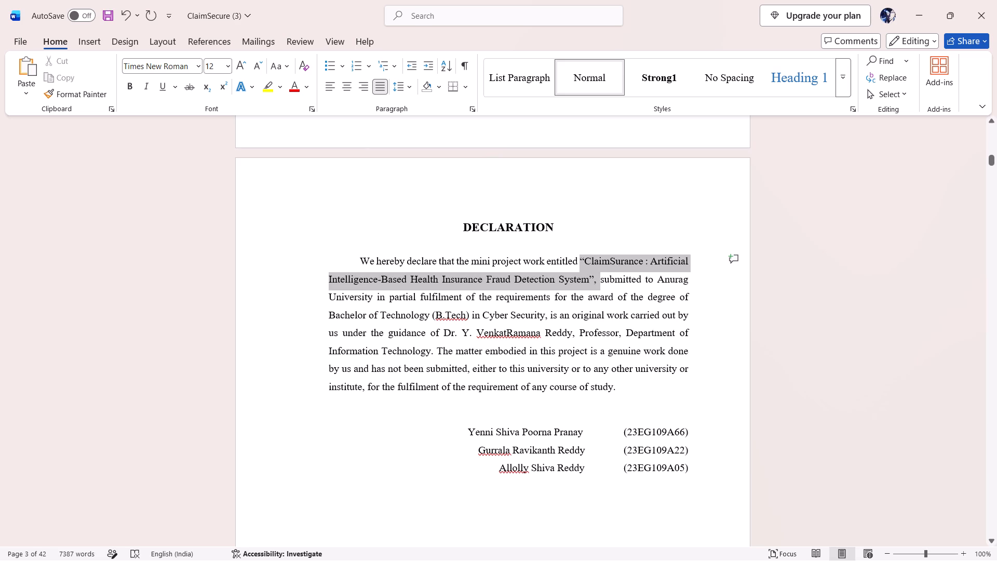
drag(594, 272, 592, 288)
click(604, 270)
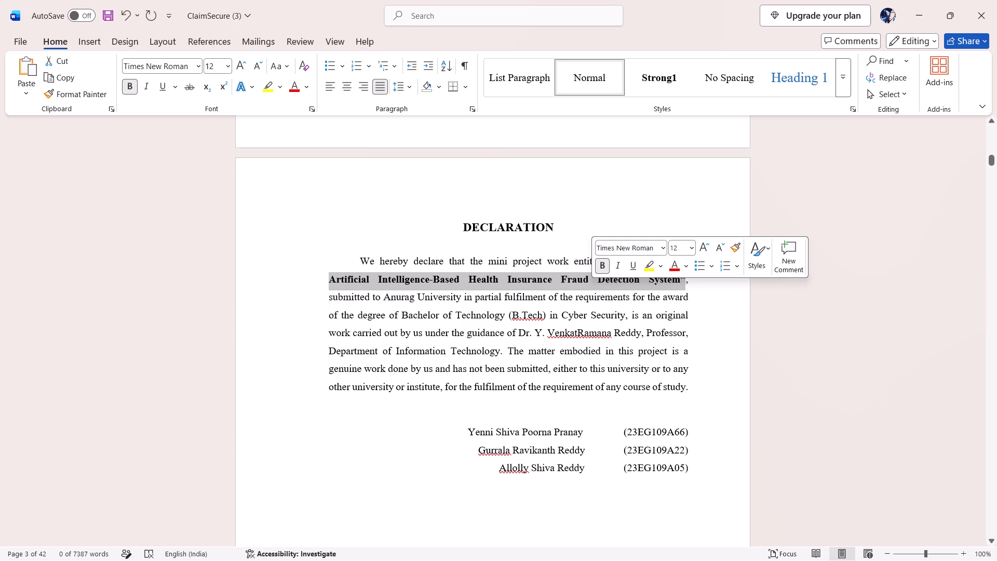
Bold the guide's full name with its title in the declaration paragraph.
drag(519, 335, 564, 334)
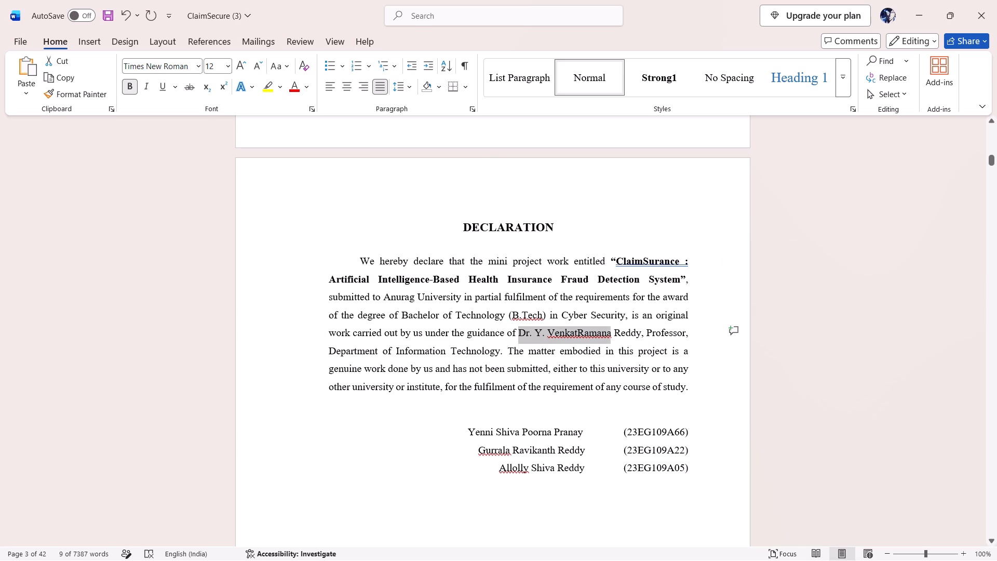
drag(564, 334, 629, 331)
click(634, 306)
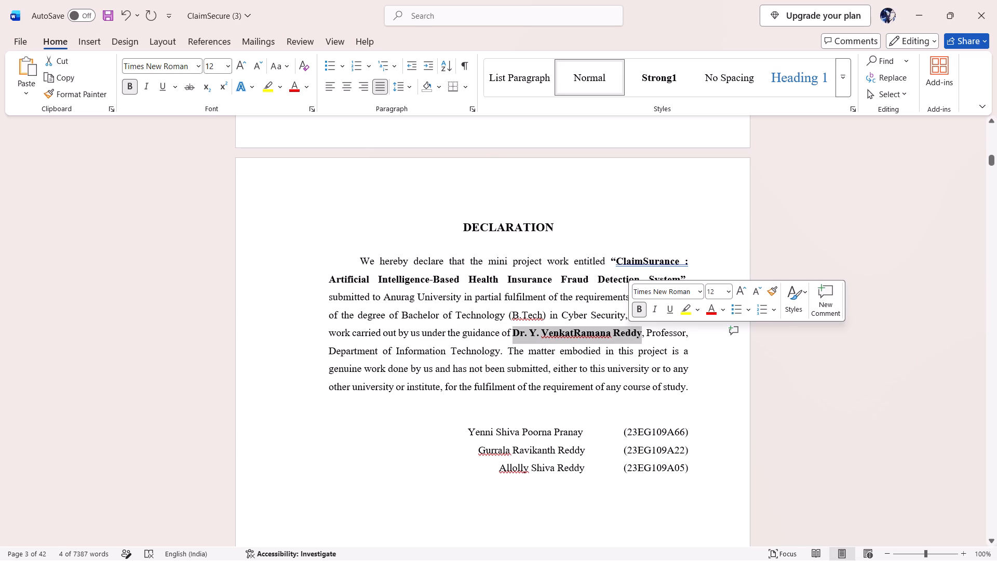
Replace the guide's department "Information Technology" with "Cyber security" in the declaration paragraph.
drag(394, 351, 486, 348)
text(Cyber)
key(space)
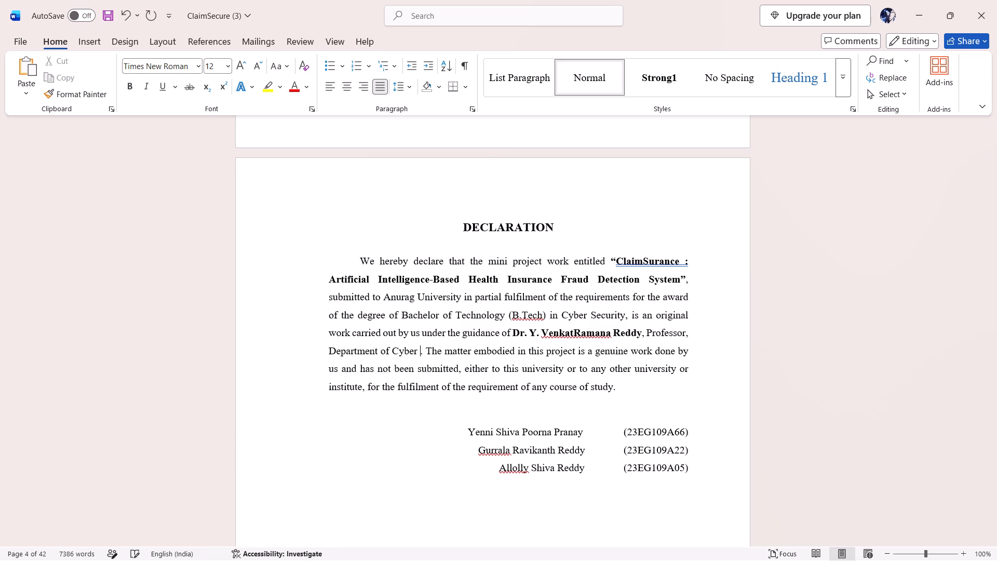
text(security)
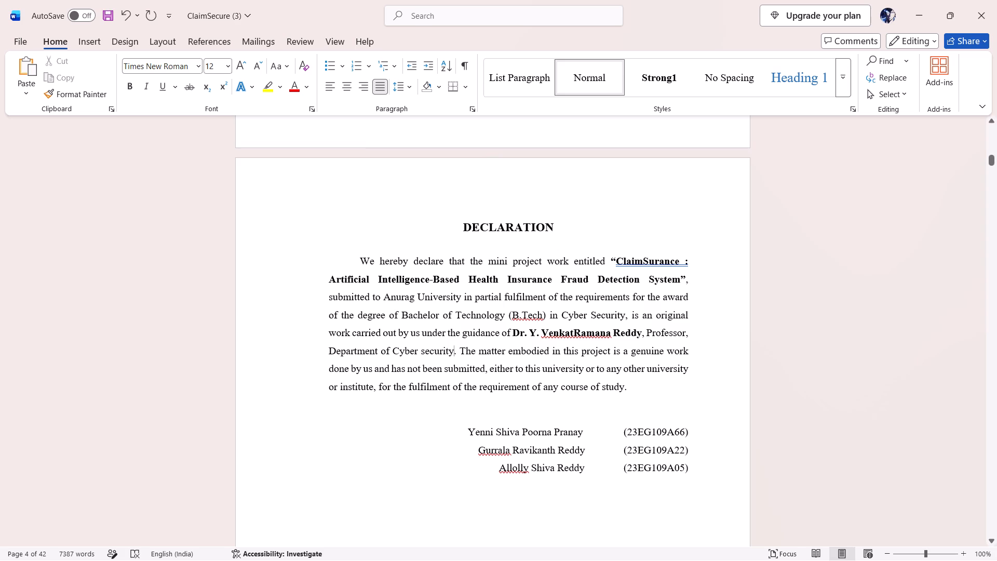
Bold the three student names and their roll numbers at the end of the declaration.
drag(468, 431, 686, 467)
click(698, 447)
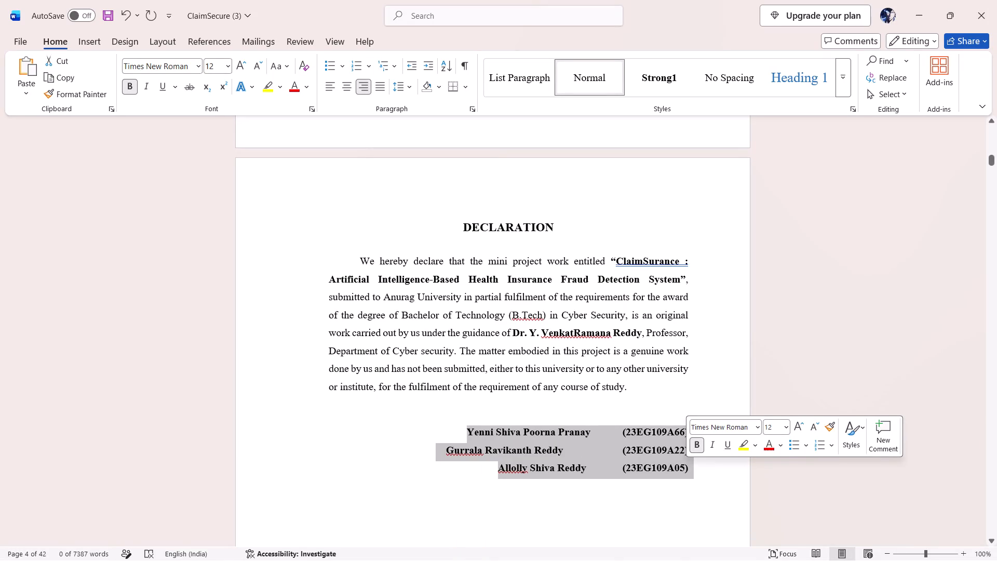
click(479, 451)
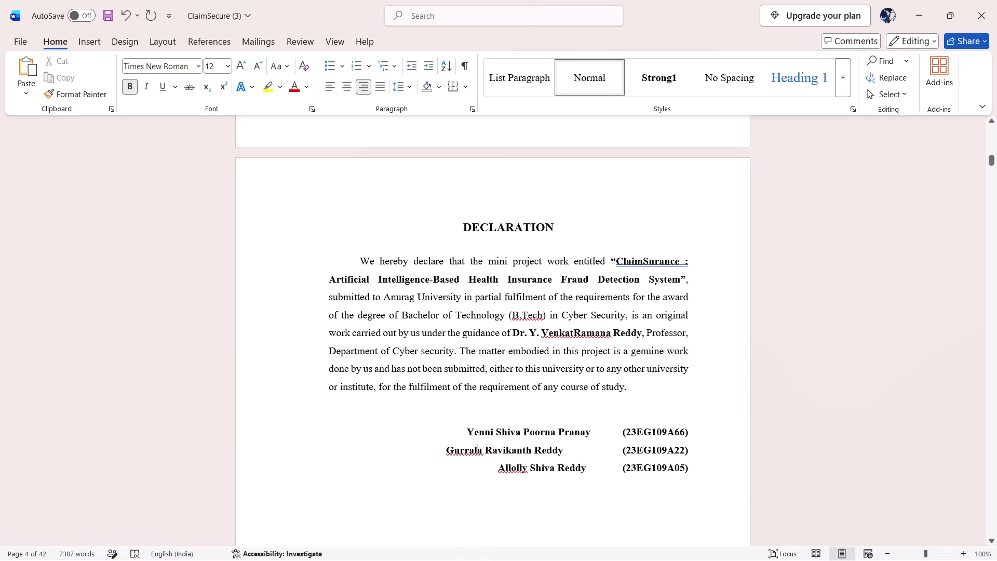
Indent the second student's name in the declaration with extra spaces so it lines up with the first student's name.
click(447, 455)
key(space)
key(space)
key(space)
key(space)
key(space)
key(space)
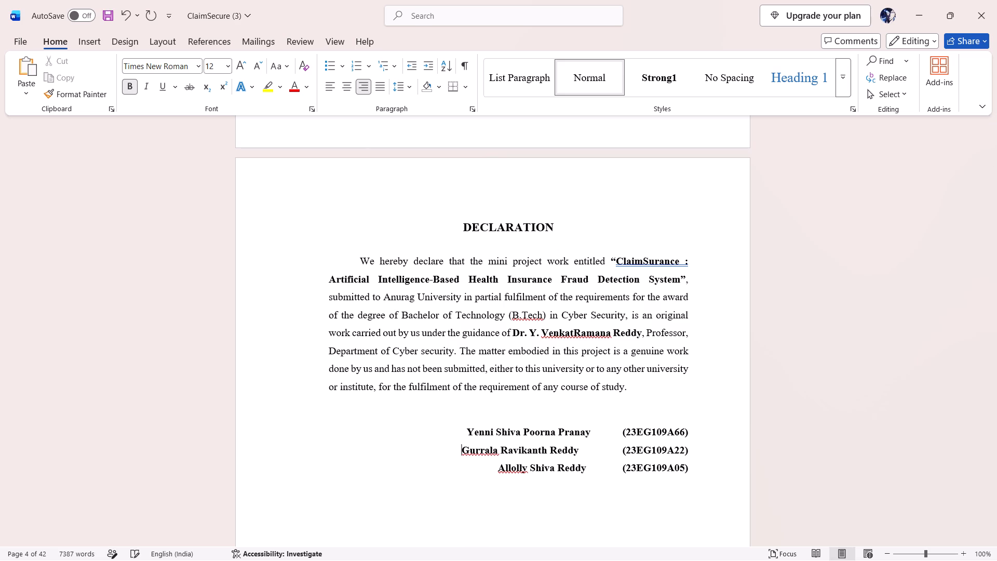
key(space)
key(space)
key(space)
key(space)
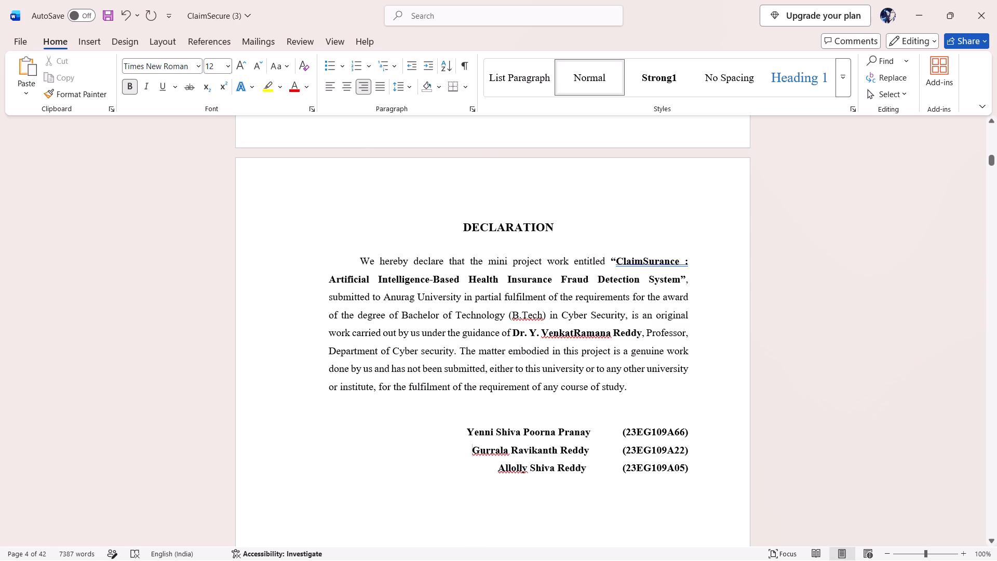
Copy the three student name and roll number lines from the declaration over the matching lines at the end of the acknowledgement.
scroll(586, 311, up, 13)
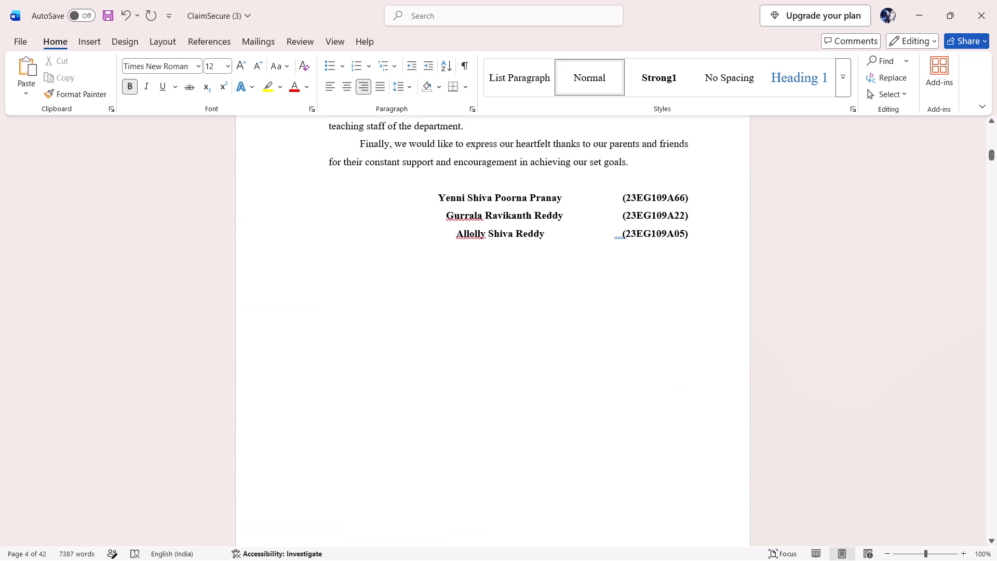
scroll(575, 327, down, 16)
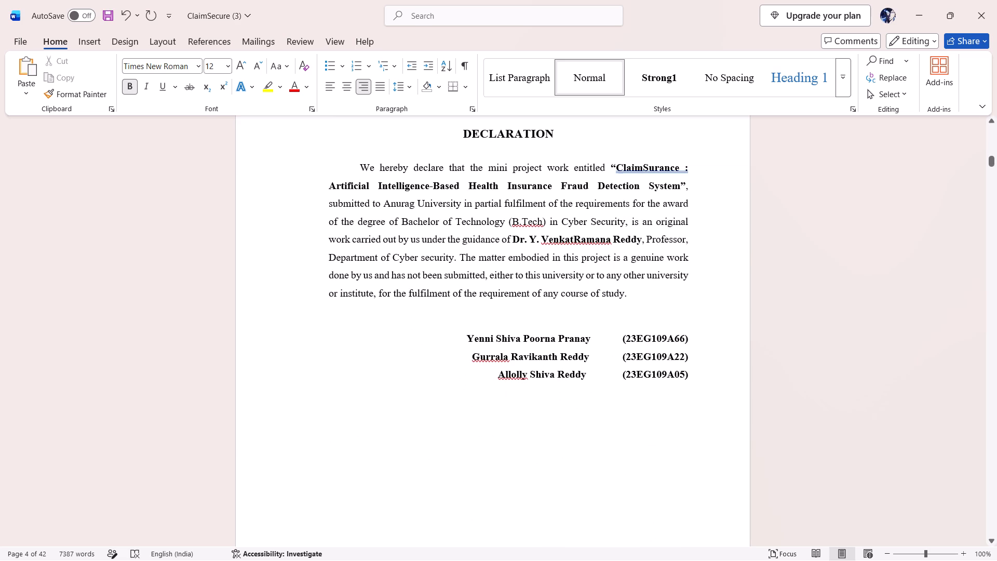
drag(464, 335, 688, 391)
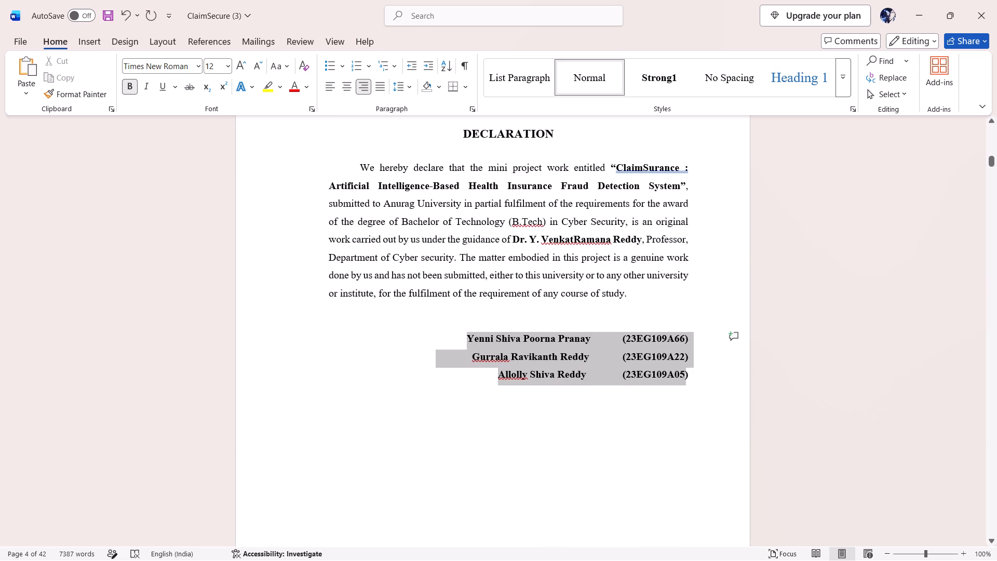
drag(688, 391, 692, 386)
key(ctrl+c)
scroll(622, 232, up, 6)
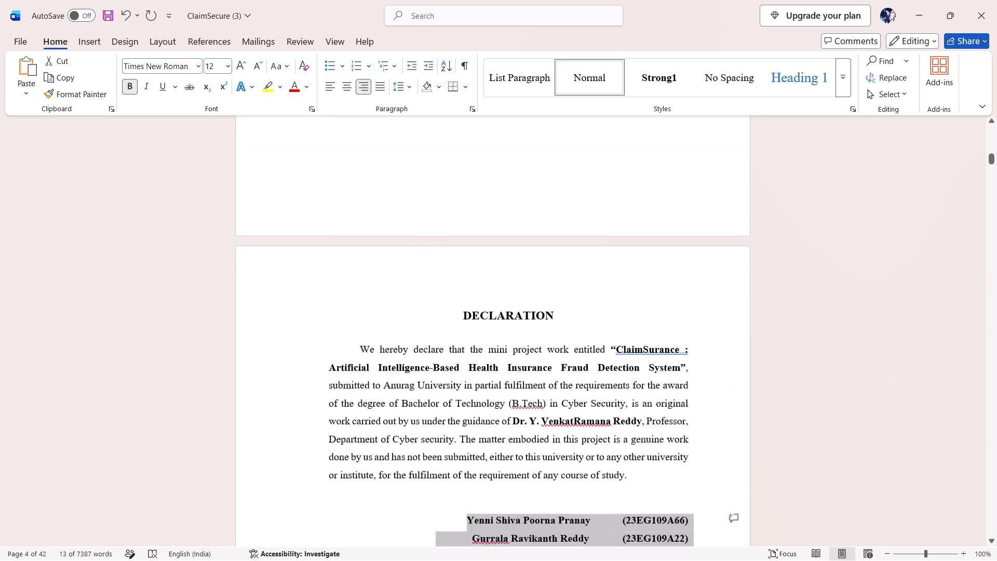
scroll(616, 229, up, 12)
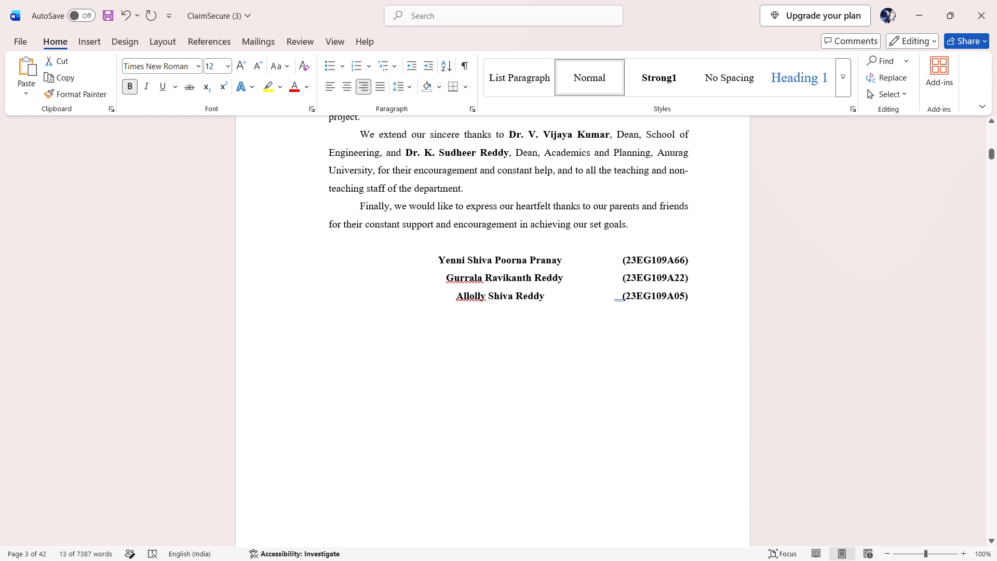
drag(439, 258, 696, 304)
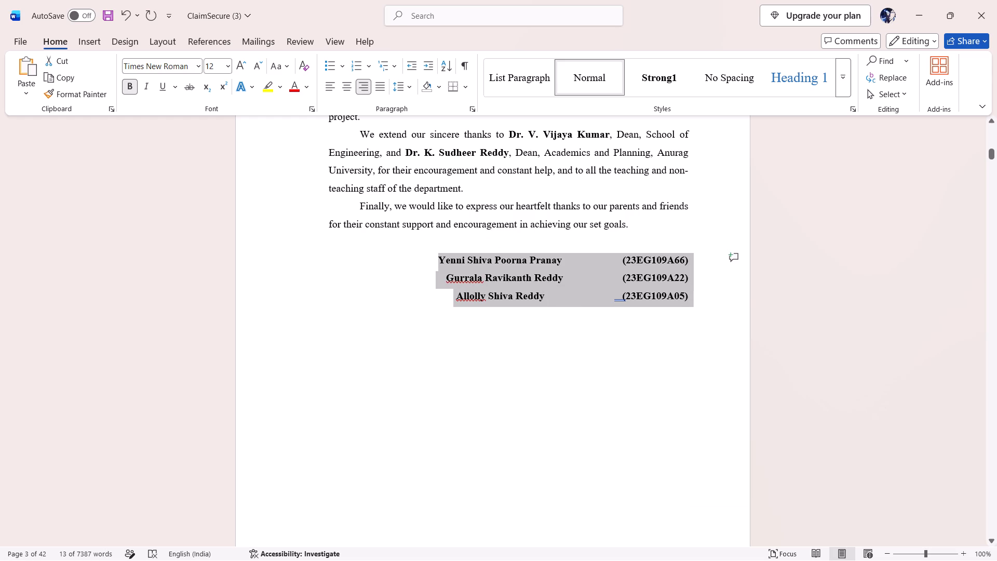
drag(696, 304, 697, 304)
key(ctrl+v)
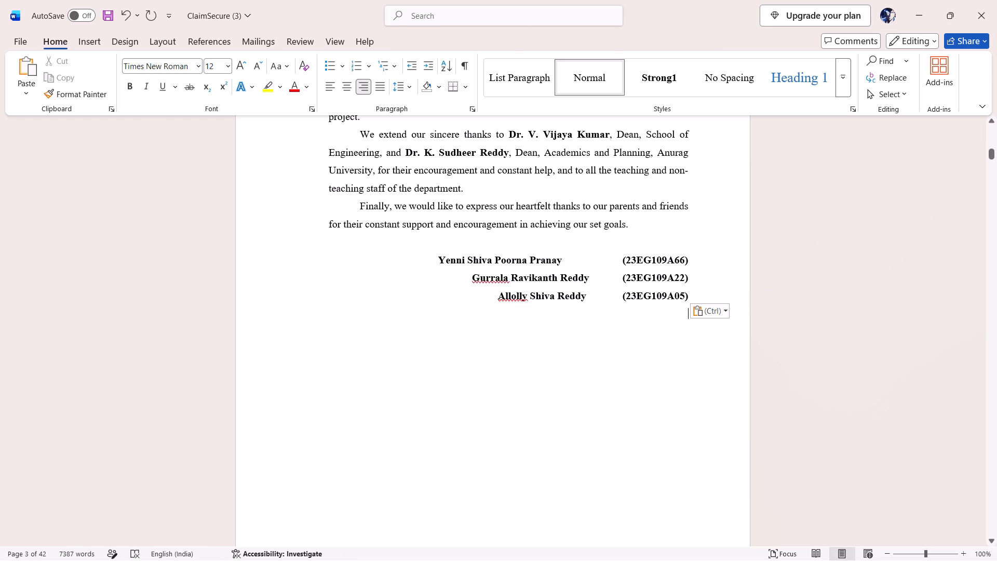
Remove leading spaces before the second student's name in the acknowledgement to bring it close under the first student's name.
click(473, 283)
key(BackSpace)
key(BackSpace)
key(BackSpace)
key(BackSpace)
key(BackSpace)
key(BackSpace)
key(BackSpace)
key(BackSpace)
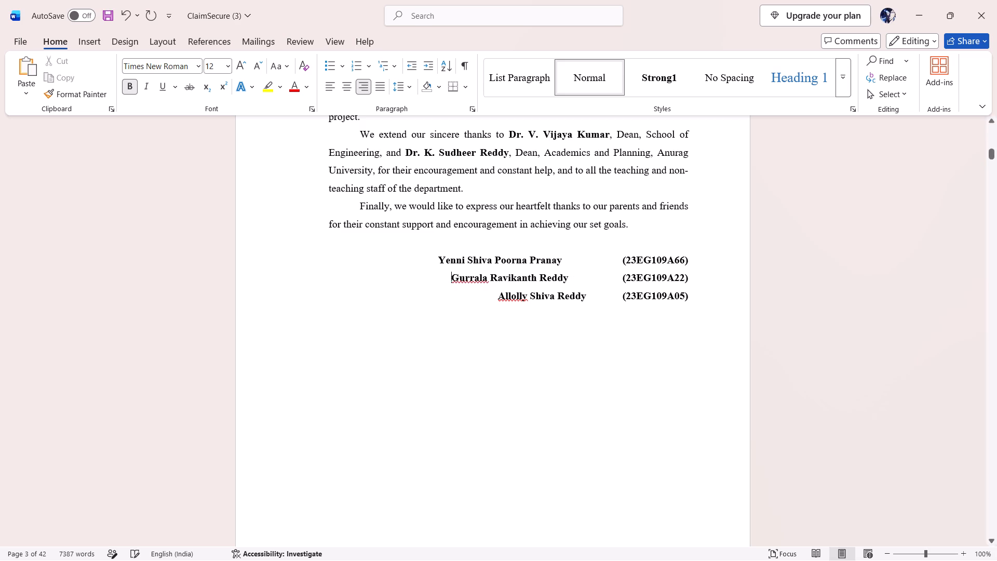
key(BackSpace)
key(BackSpace)
key(BackSpace)
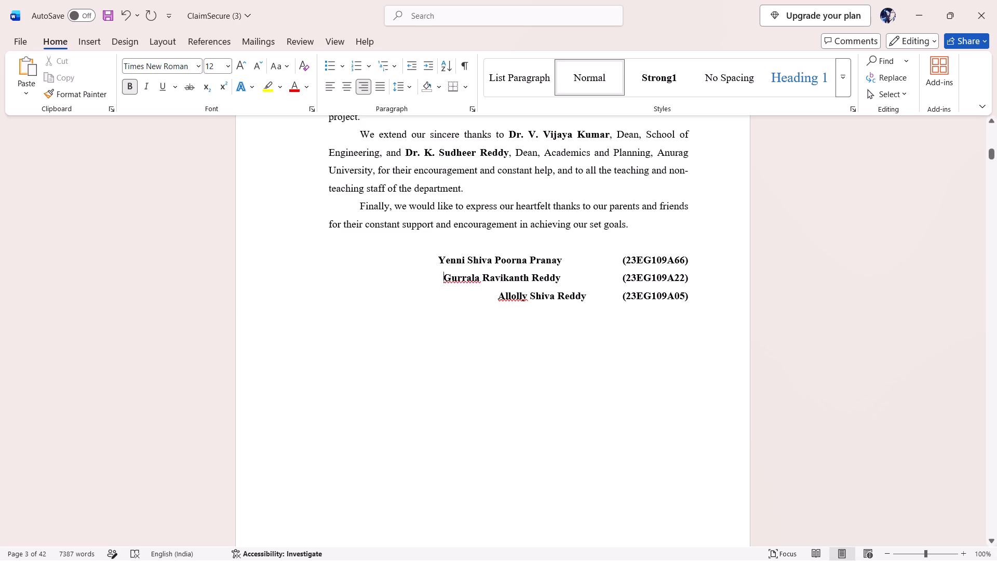
key(space)
key(BackSpace)
Make the third student's line in the acknowledgement left-aligned and widen the gap between the name and roll number with spaces.
click(500, 301)
key(BackSpace)
key(BackSpace)
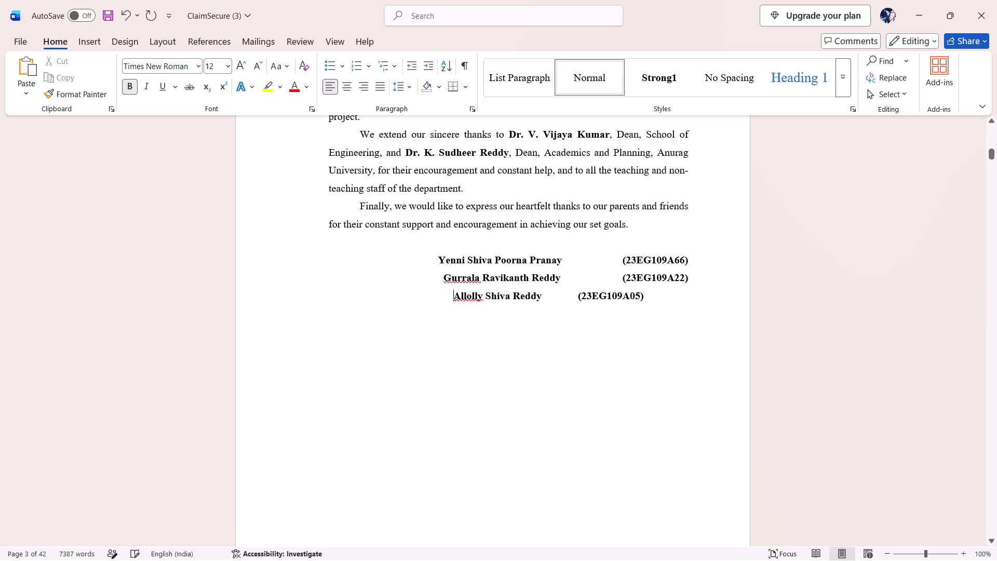
click(576, 297)
key(space)
key(space)
key(space)
key(space)
key(space)
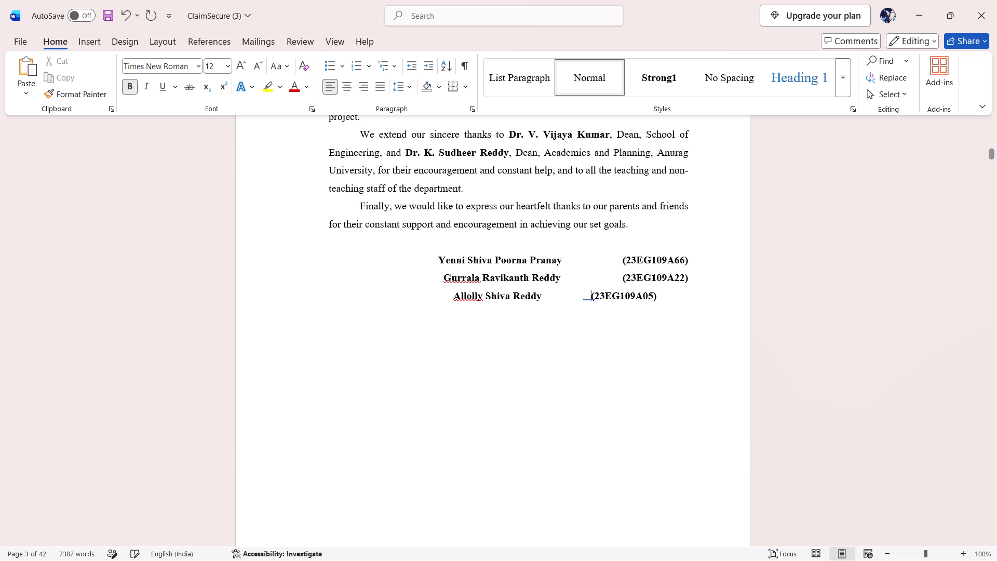
key(space)
key(space)
key(space)
key(space)
key(space)
key(space)
key(space)
key(space)
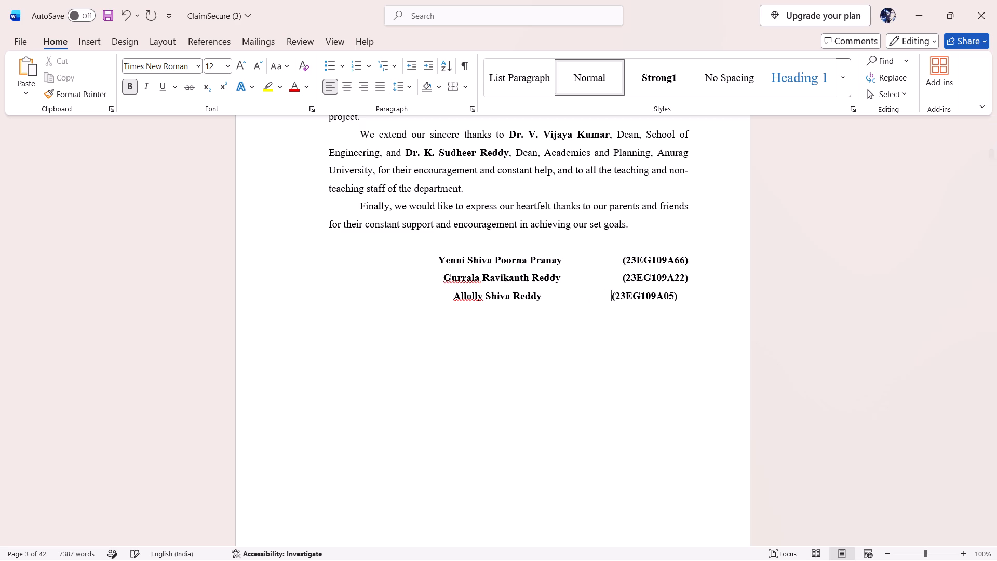
Indent the third student's name in the acknowledgement with spaces and trim the gap so the roll number aligns with those above.
click(455, 299)
key(space)
key(space)
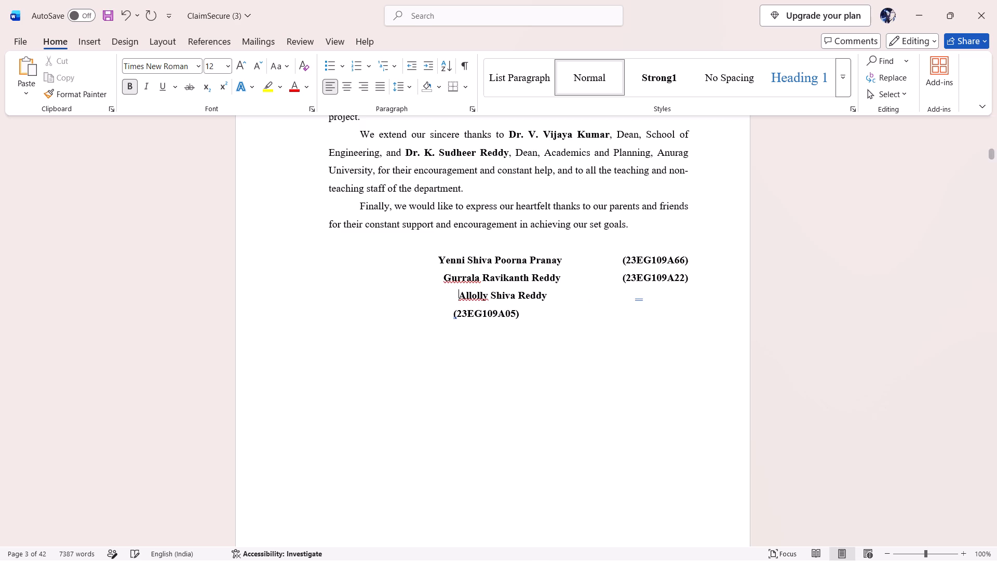
key(space)
key(space)
key(space)
key(space)
key(space)
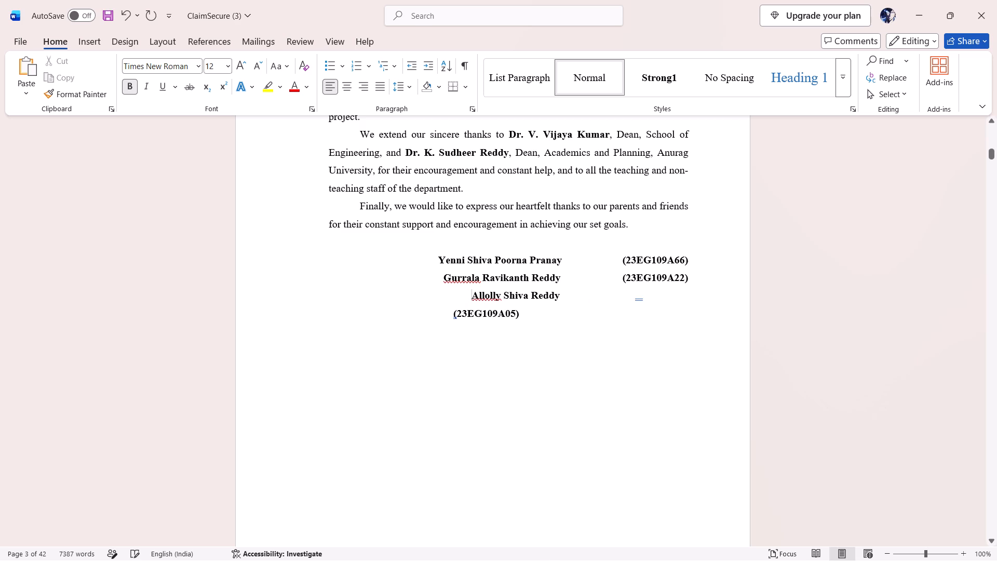
click(452, 318)
key(BackSpace)
key(BackSpace)
key(BackSpace)
key(BackSpace)
key(BackSpace)
key(BackSpace)
key(BackSpace)
key(BackSpace)
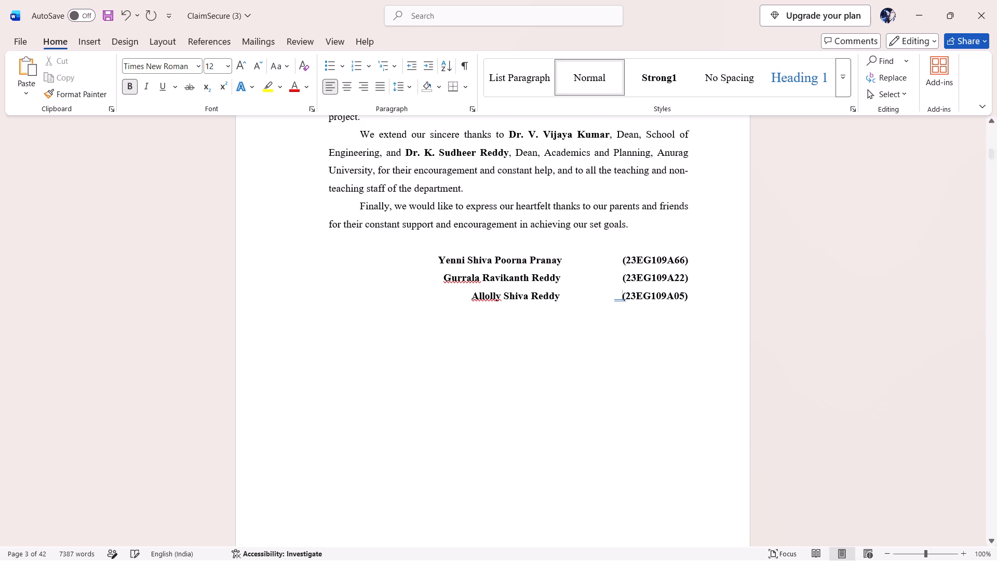
Add a blank line between the acknowledgement's closing paragraph and the student names.
scroll(587, 310, up, 8)
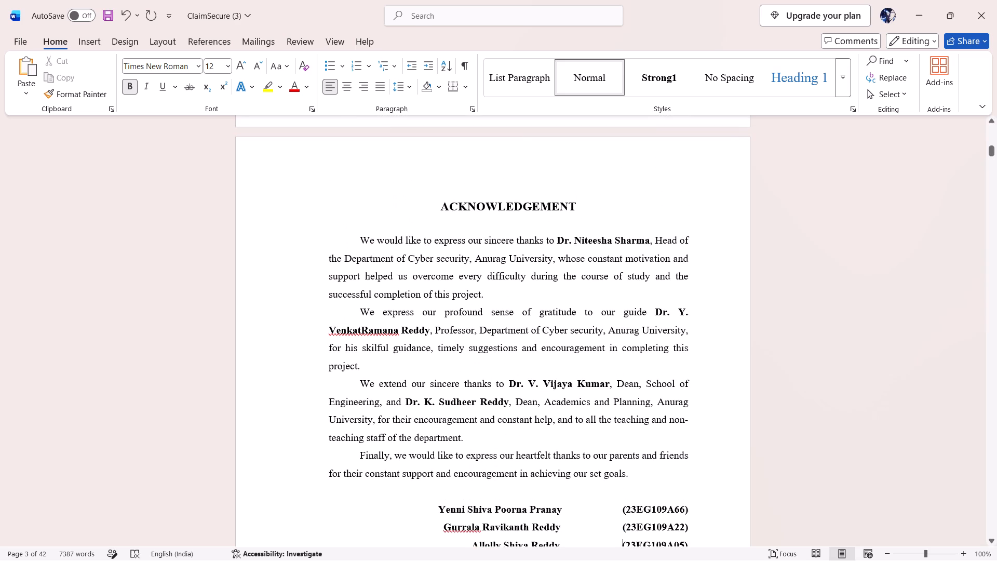
click(676, 485)
key(Return)
Review the layout of the certificate, acknowledgement and declaration pages through to the Abstract.
scroll(612, 510, down, 4)
scroll(604, 493, up, 3)
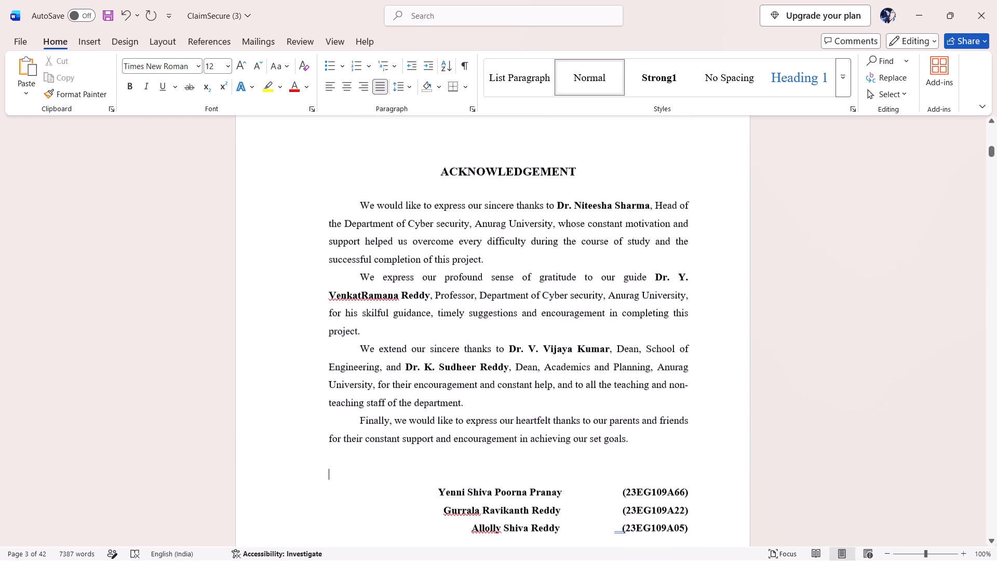
scroll(603, 492, up, 17)
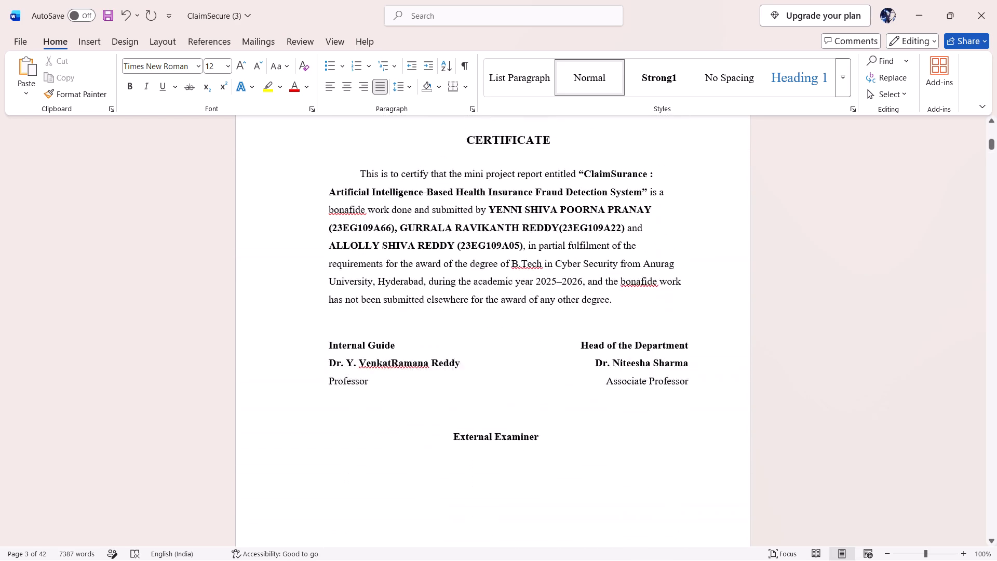
scroll(602, 484, down, 16)
scroll(602, 478, down, 8)
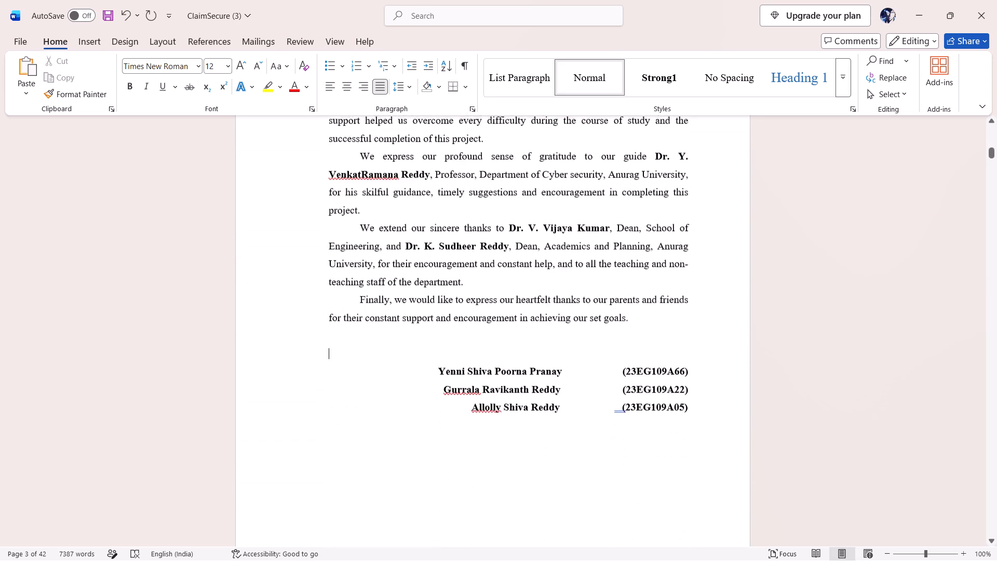
scroll(602, 475, down, 19)
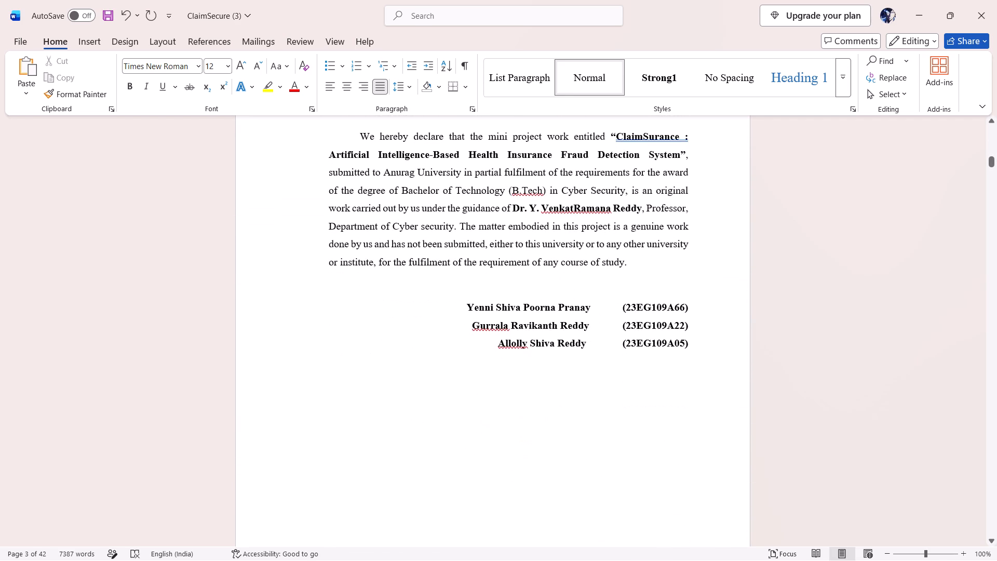
scroll(604, 471, down, 15)
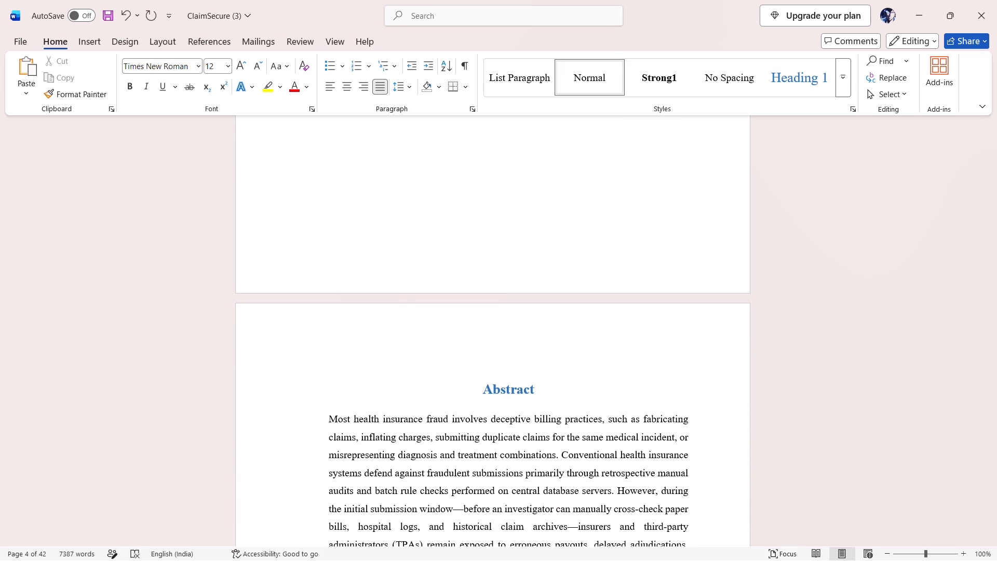
Export the report as a PDF named "ClaimSecure reedited" in the 2026-44 folder.
click(25, 44)
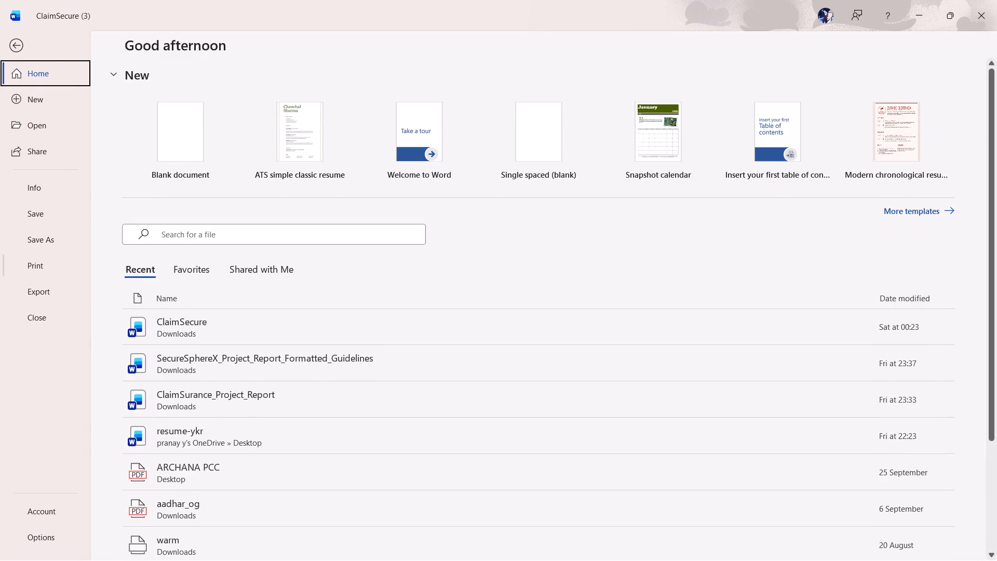
click(49, 286)
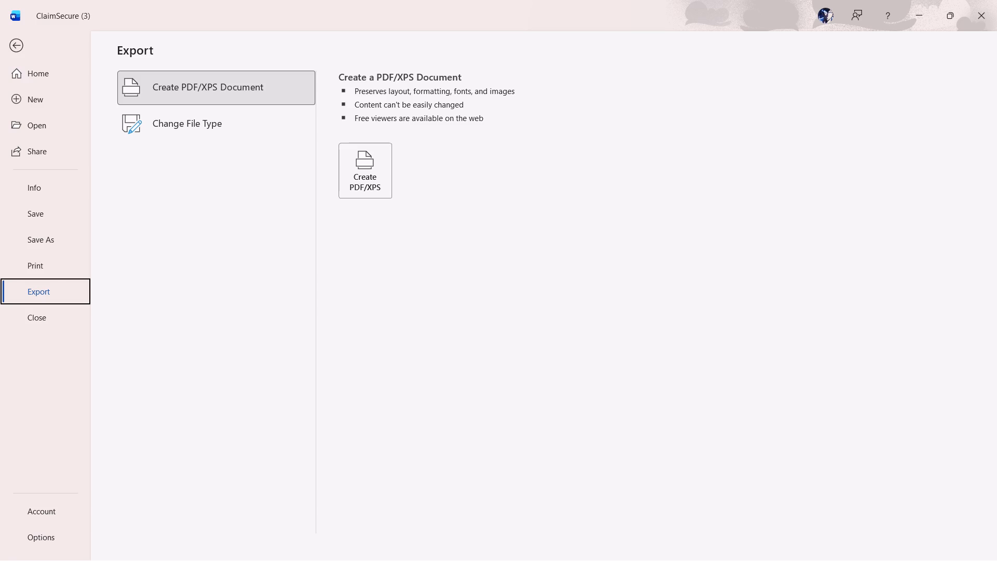
click(369, 171)
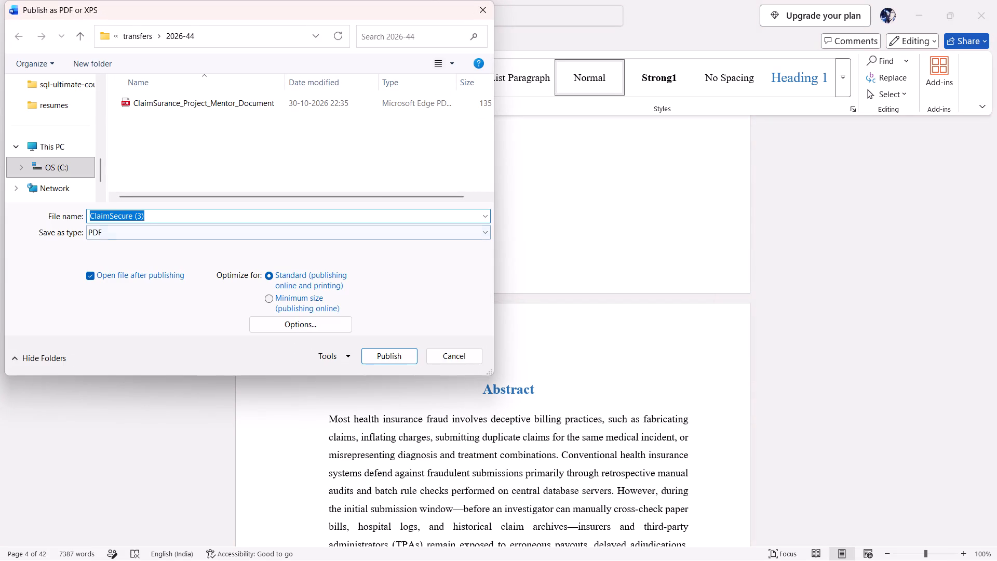
click(167, 217)
click(167, 217)
key(BackSpace)
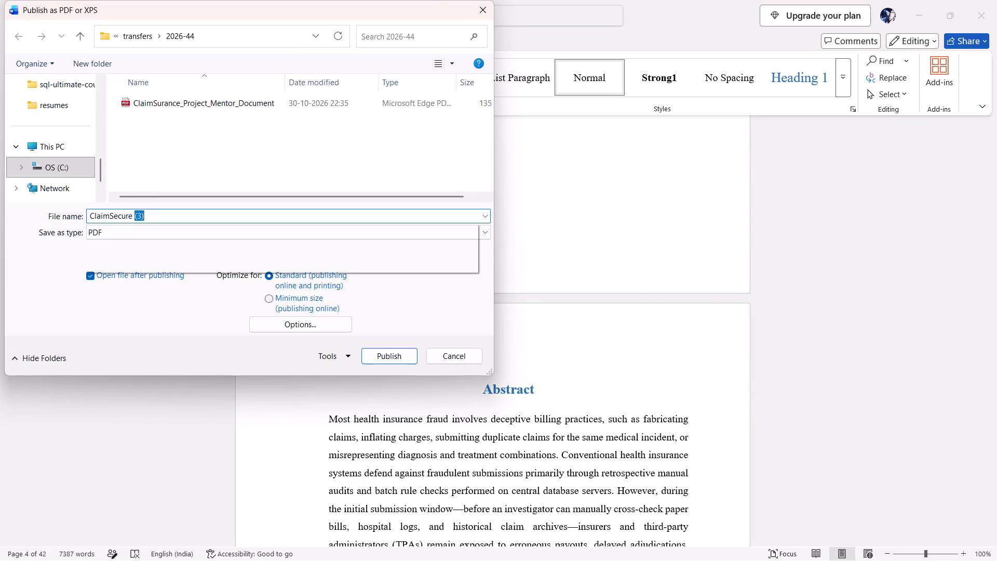
text(re)
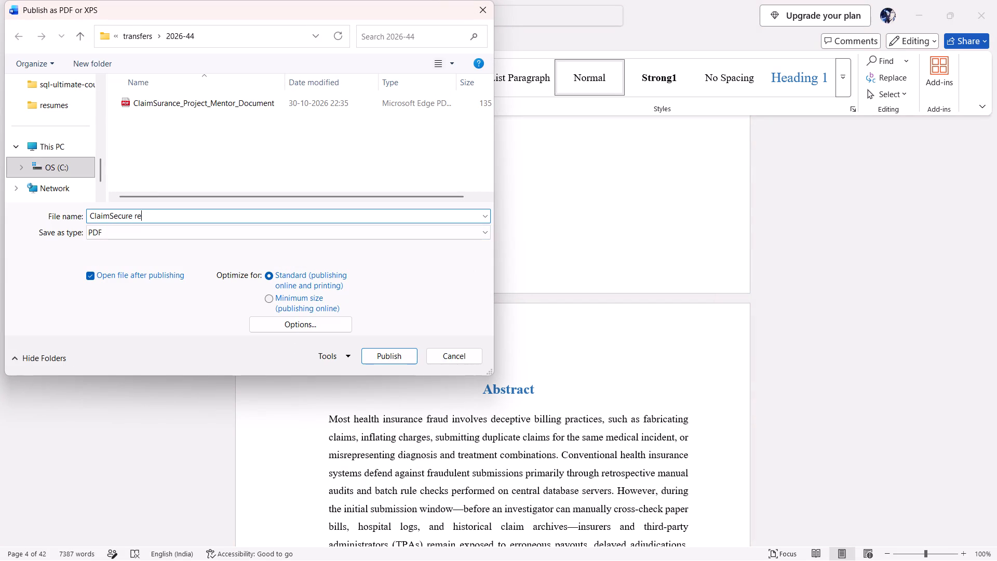
text(edited)
key(Return)
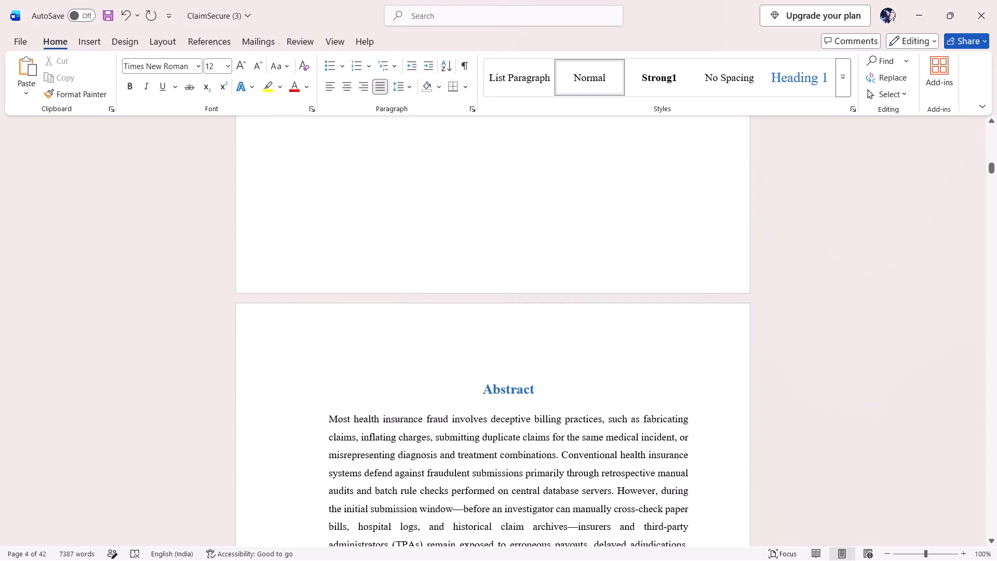
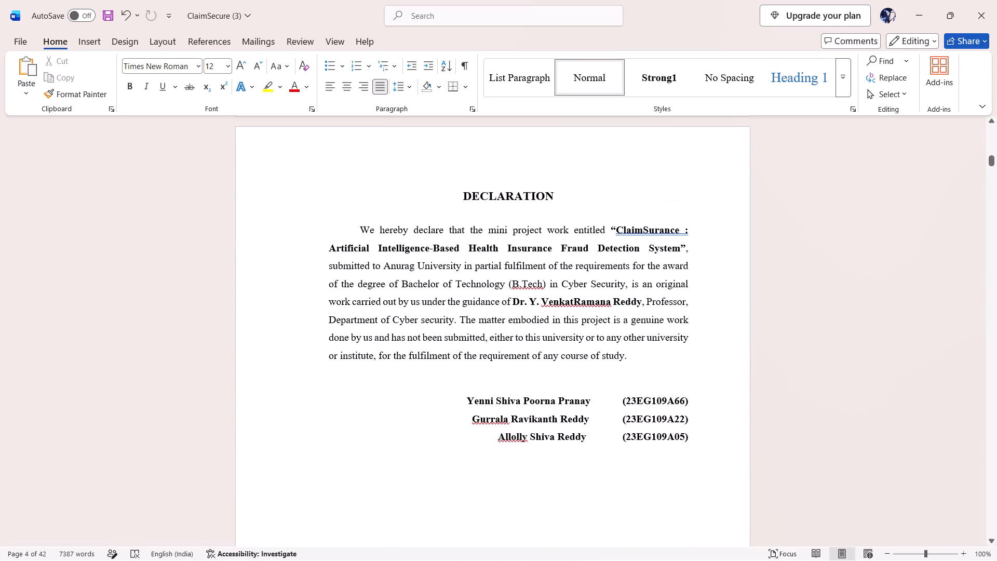
Make the word "in" between BACHELOR OF TECHNOLOGY and CYBER SECURITY bold on the cover page.
scroll(591, 254, up, 16)
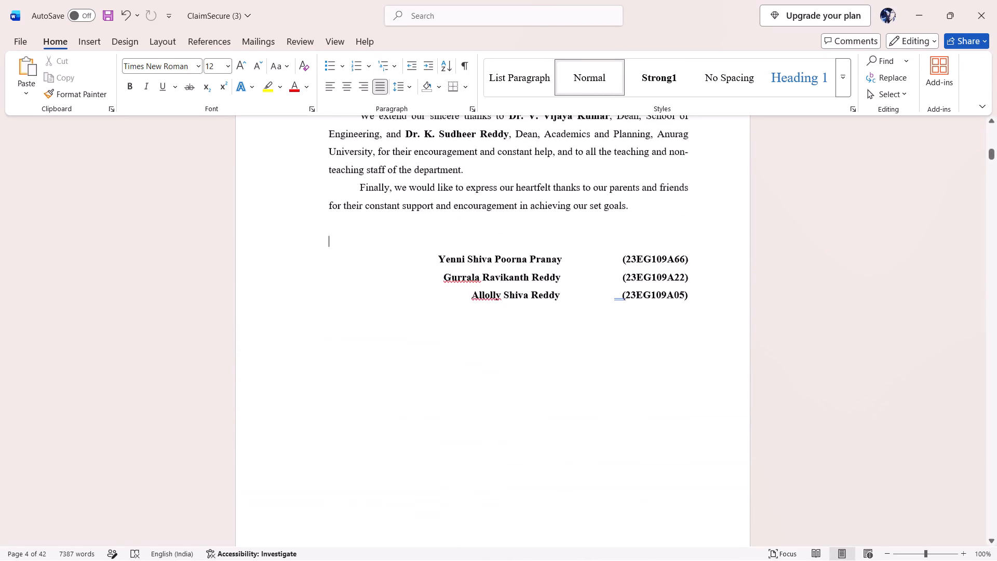
scroll(588, 253, up, 9)
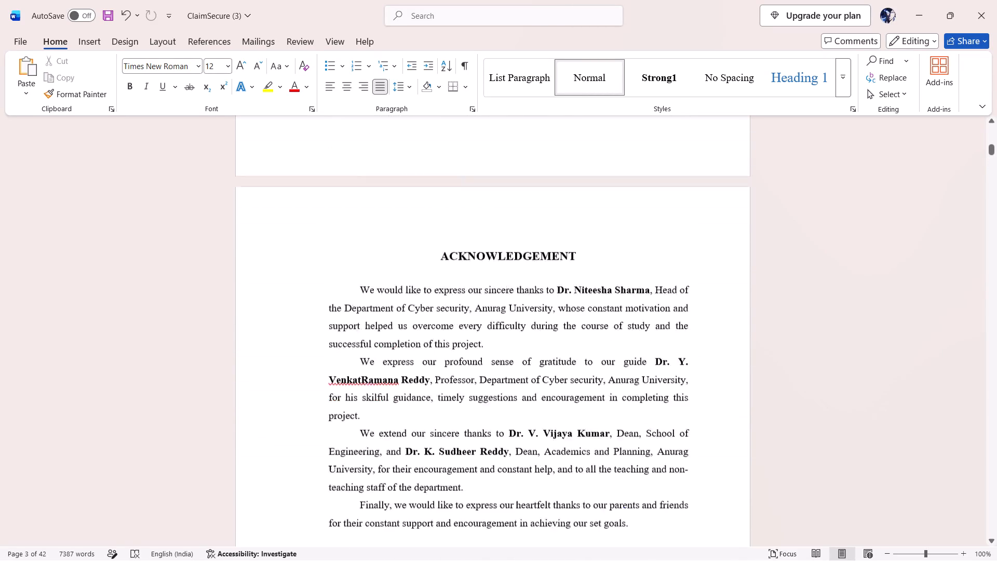
scroll(588, 253, up, 19)
scroll(578, 249, up, 4)
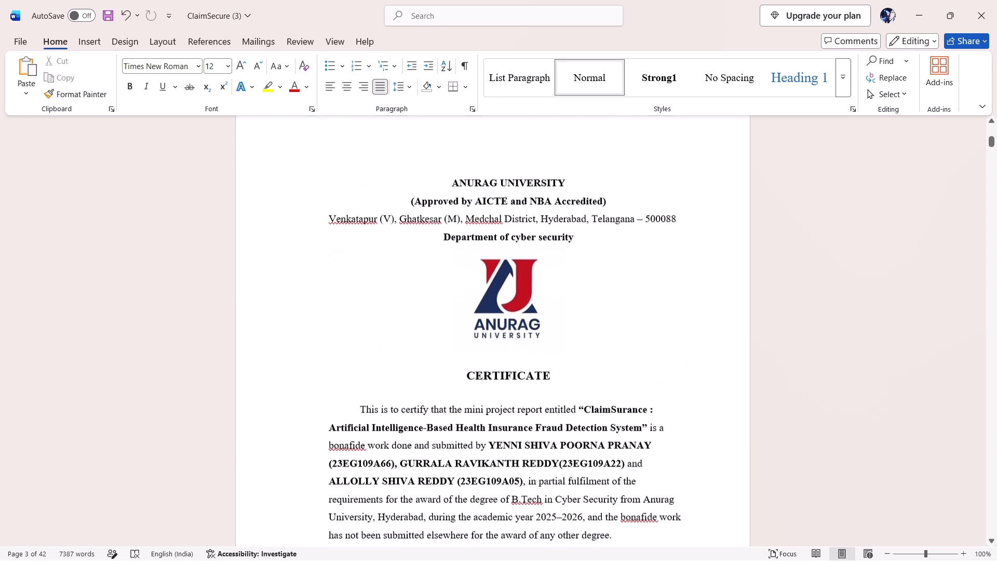
scroll(578, 249, up, 16)
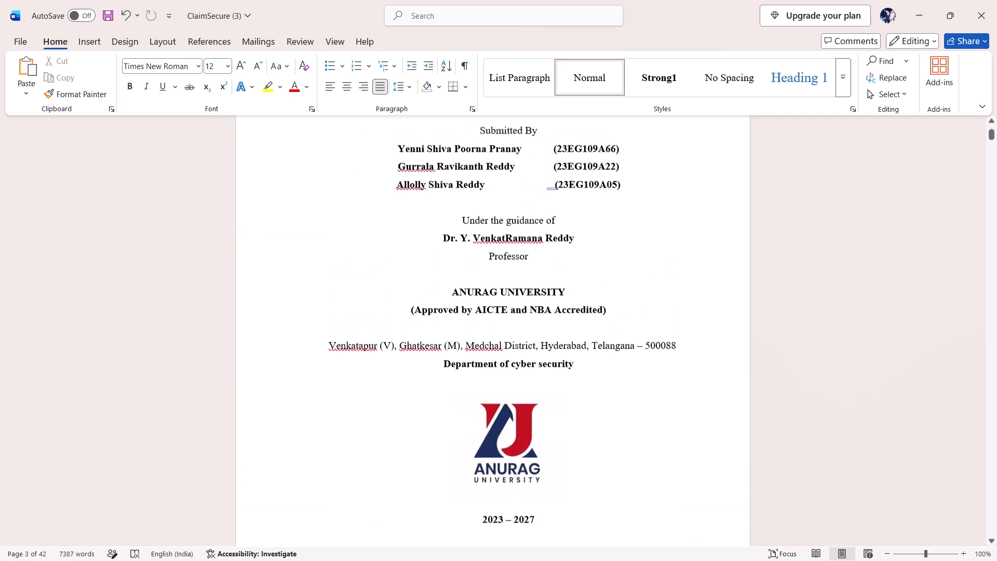
scroll(571, 248, up, 4)
drag(504, 212, 514, 218)
click(524, 194)
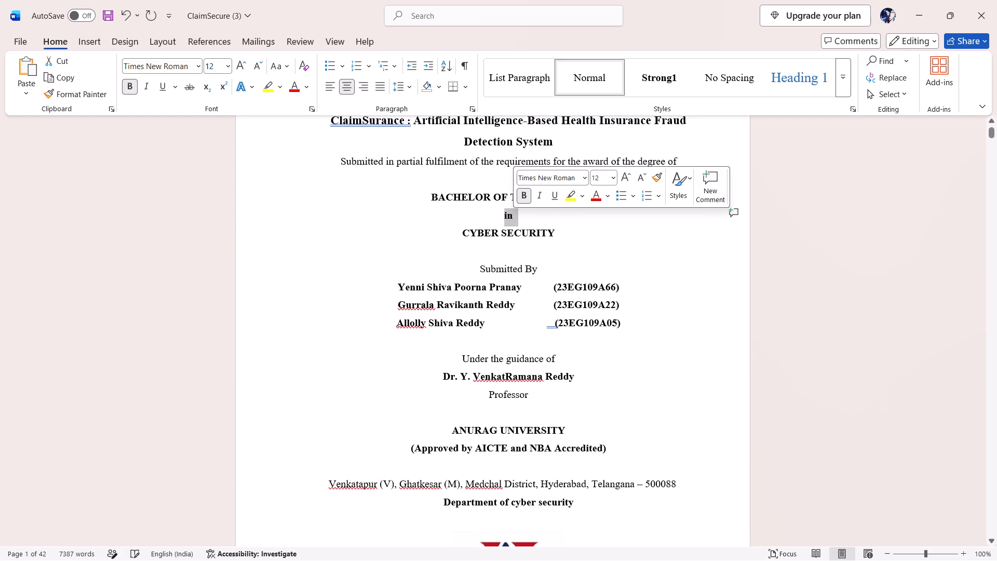
Insert "COMPUTER SCIENCE OF ENGINEERING- " before CYBER SECURITY in the degree lines of the cover page.
click(554, 243)
click(458, 235)
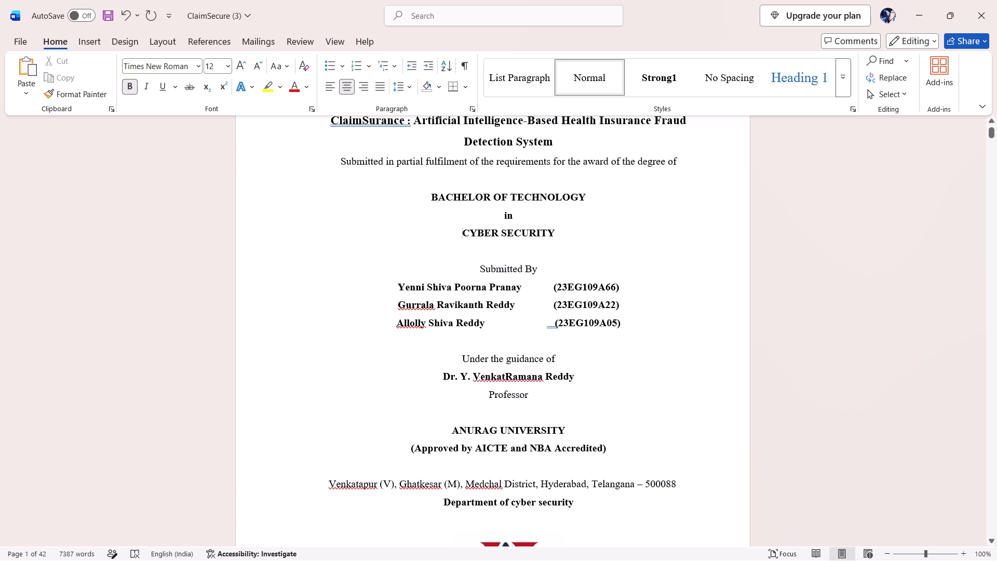
text(COM)
text(PU)
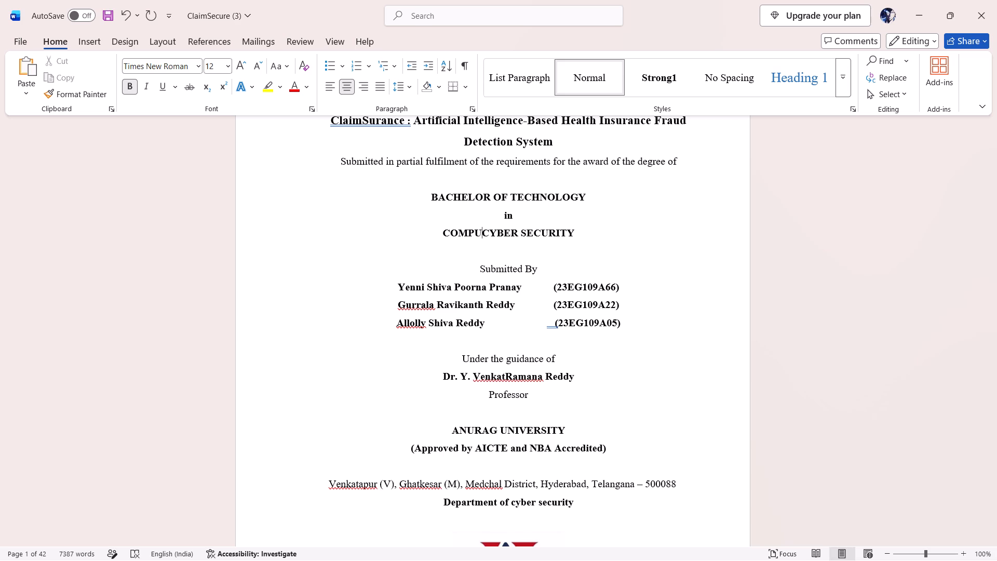
text(TER)
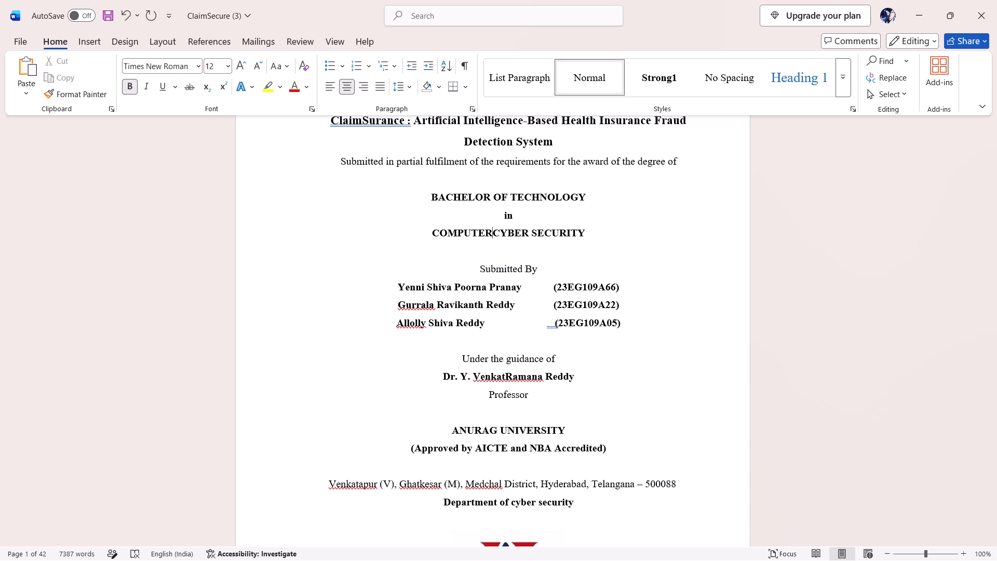
key(space)
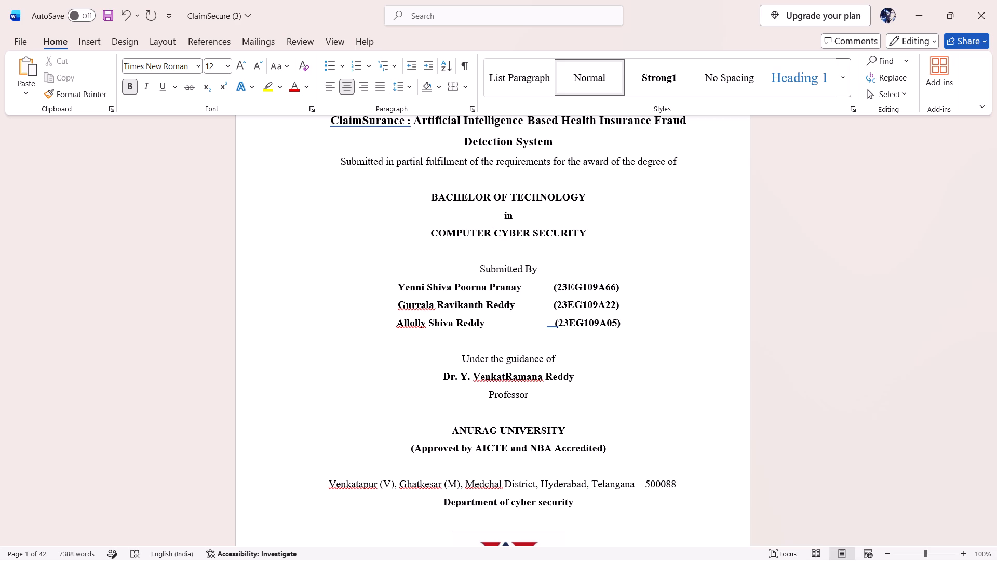
text(SC)
key(i)
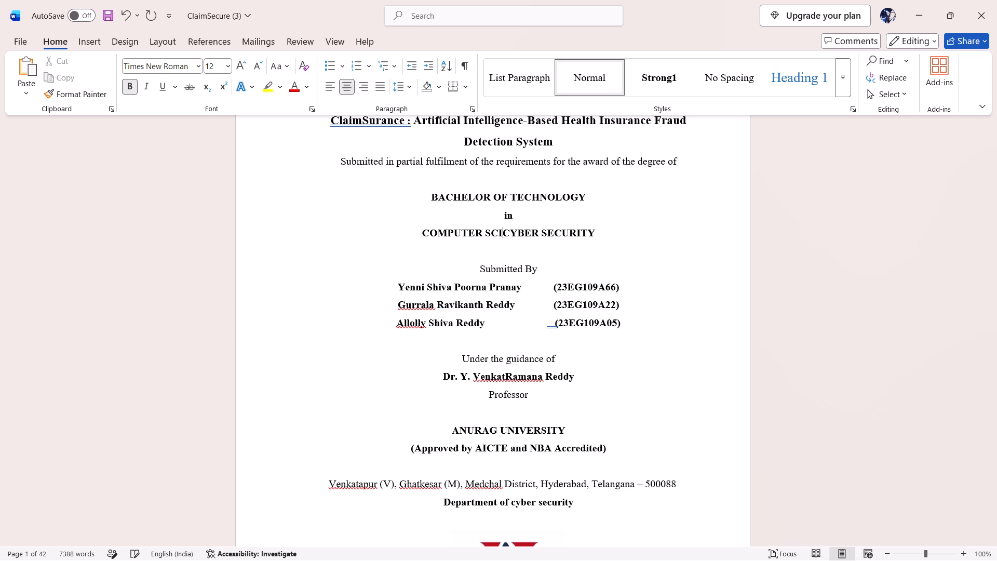
text(ENCE)
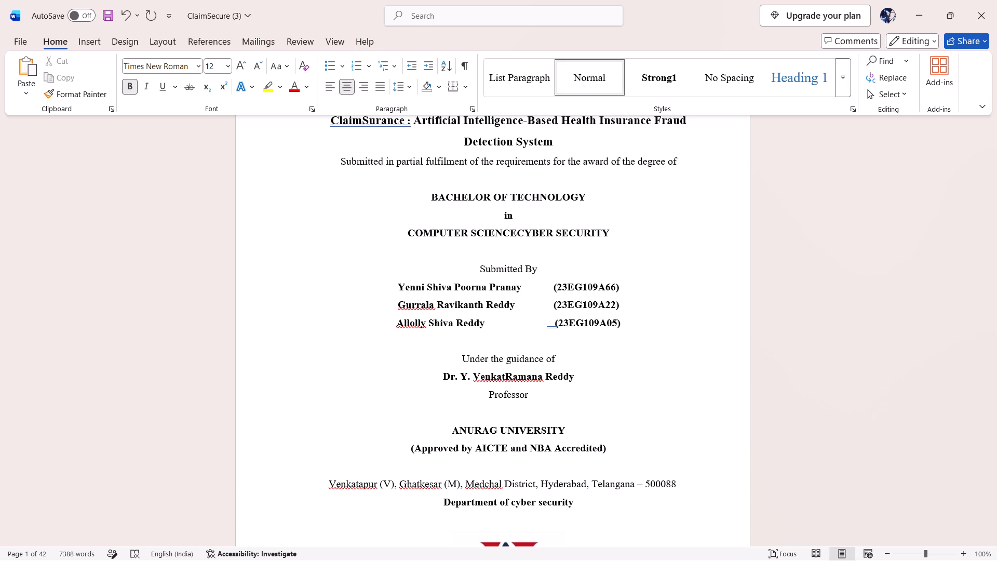
key(space)
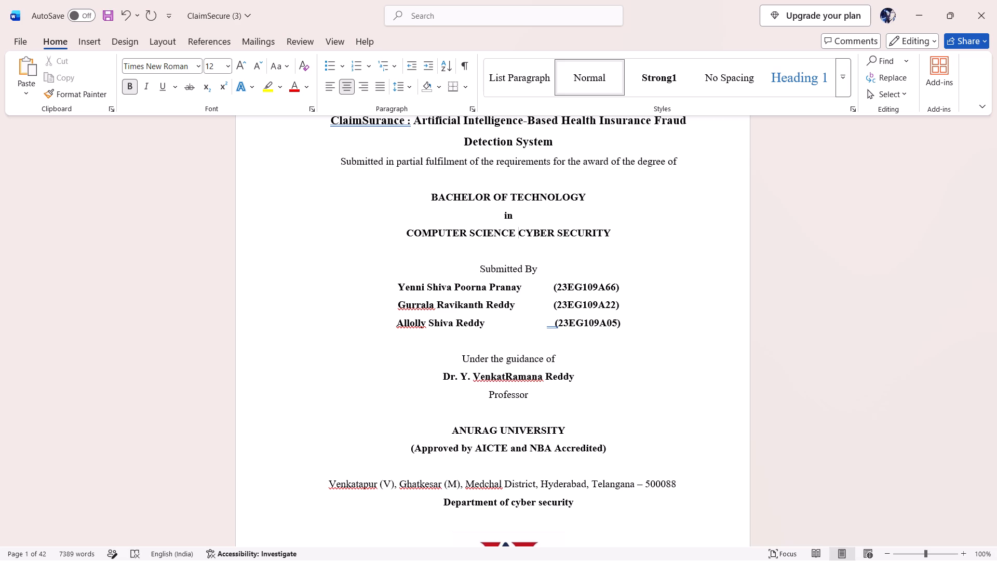
text(OF)
key(space)
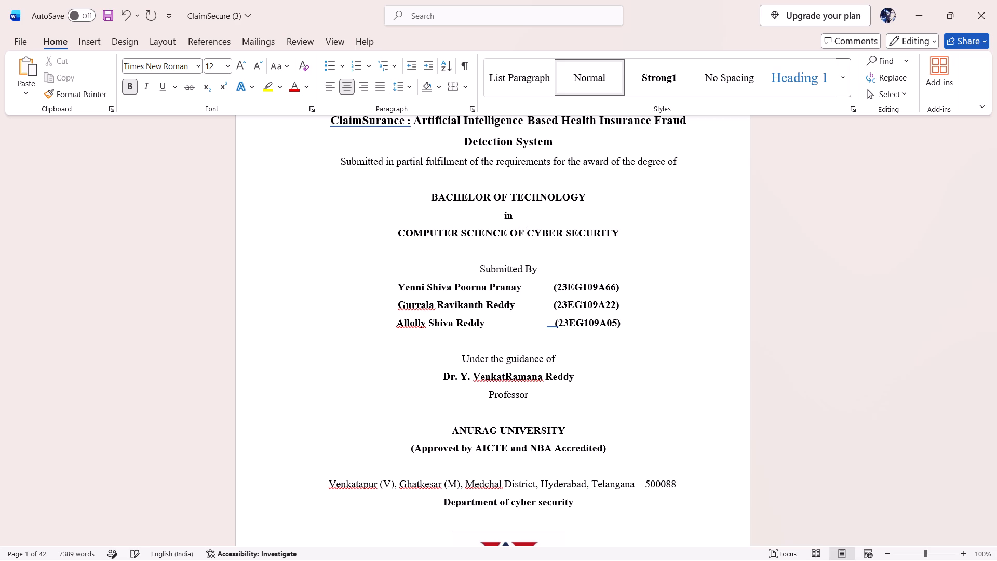
text(ENG)
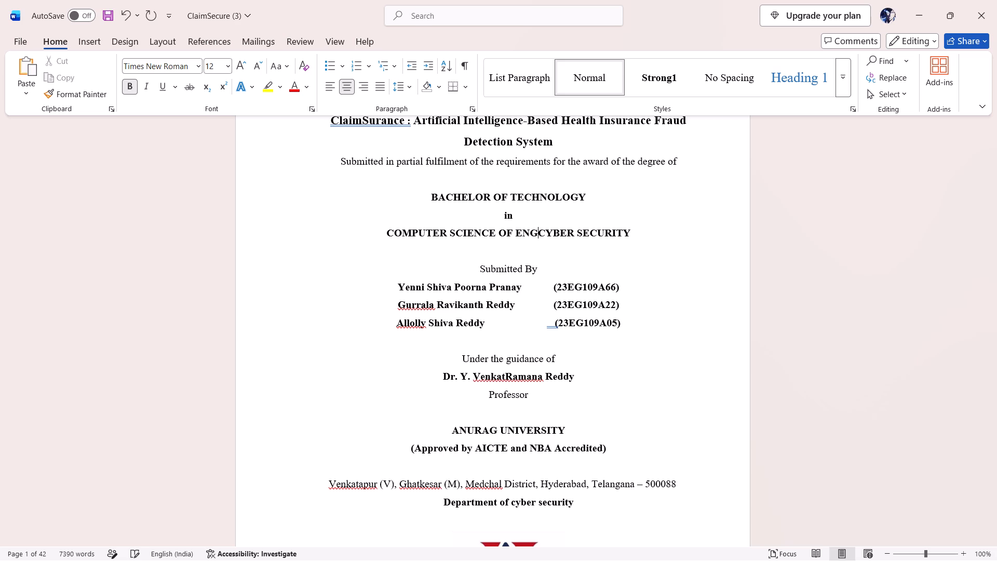
text(INEERING)
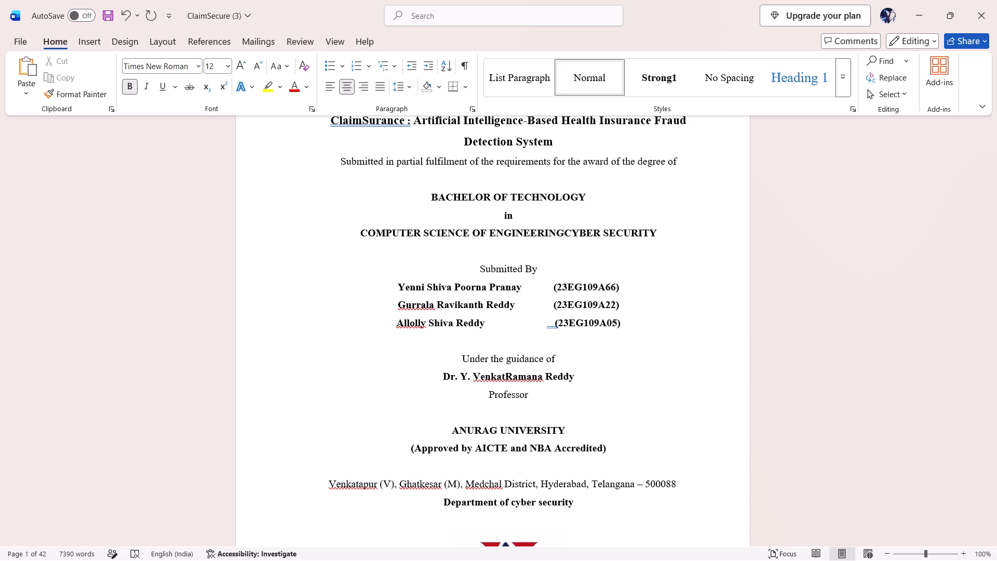
key(minus)
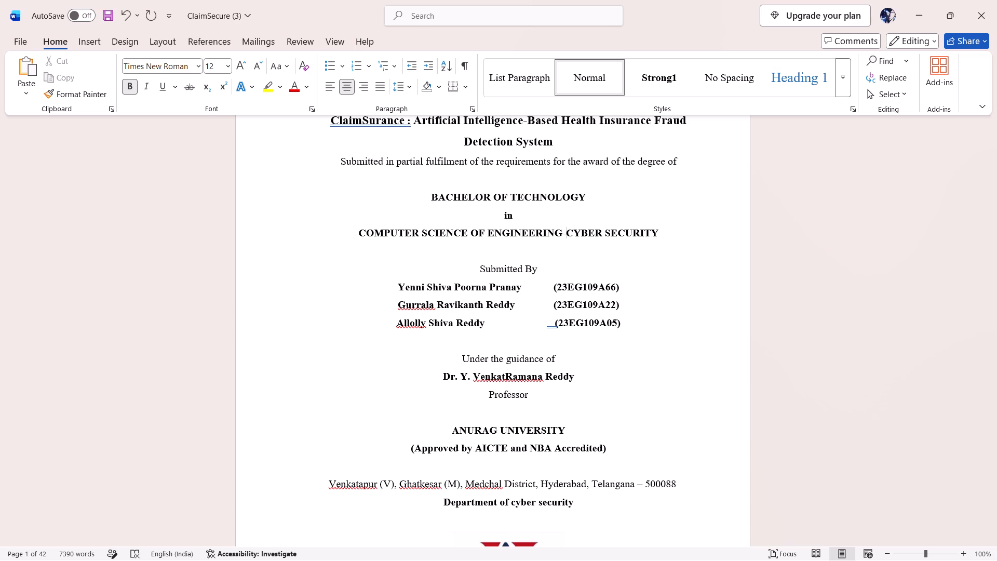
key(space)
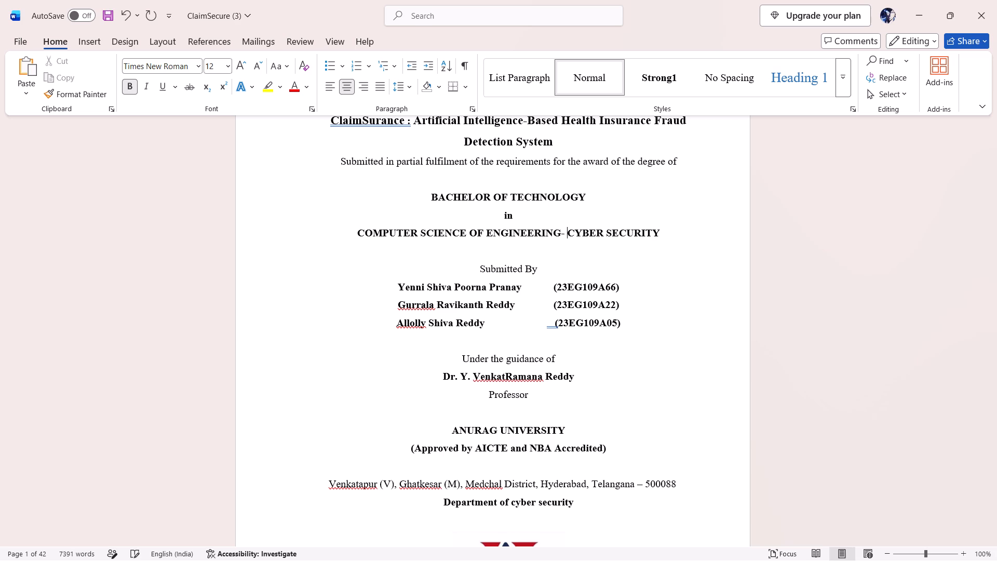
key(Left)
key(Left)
Add a space between ENGINEERING and the hyphen in the degree line above Submitted By on the cover page.
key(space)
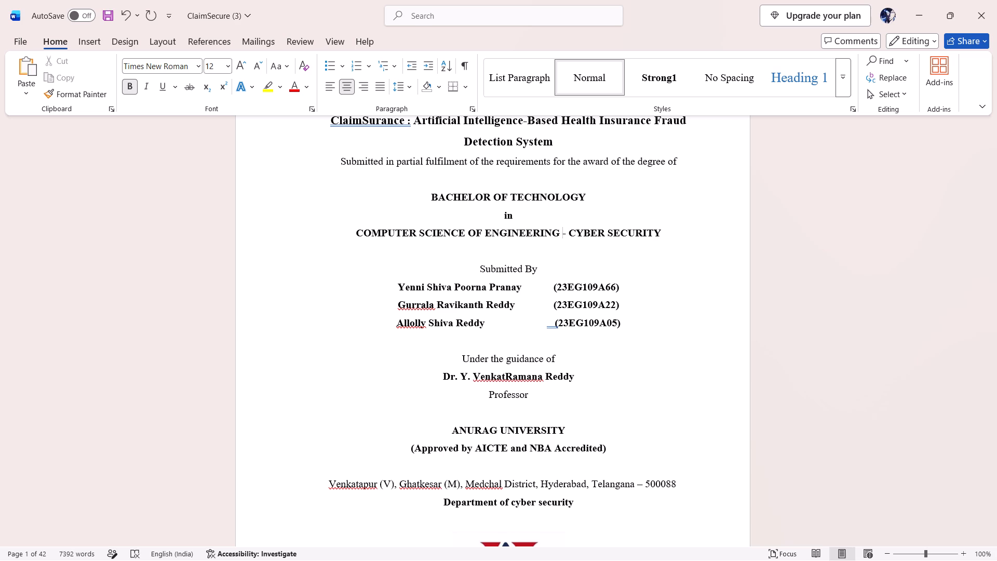
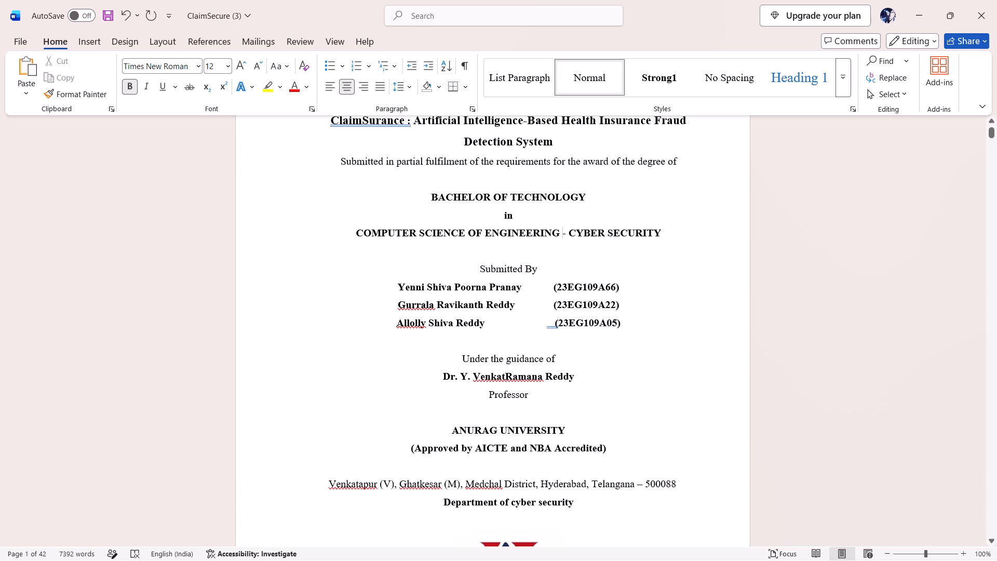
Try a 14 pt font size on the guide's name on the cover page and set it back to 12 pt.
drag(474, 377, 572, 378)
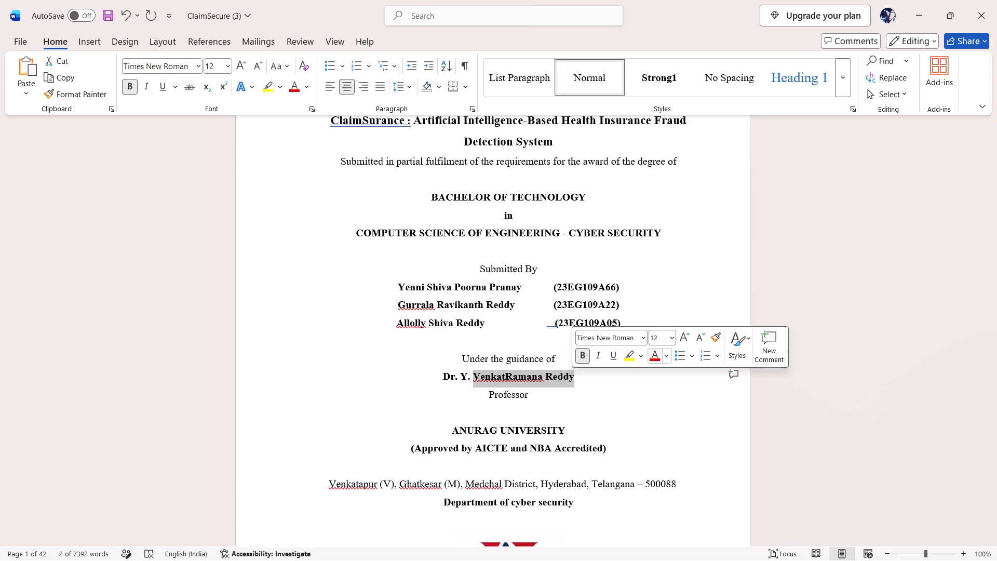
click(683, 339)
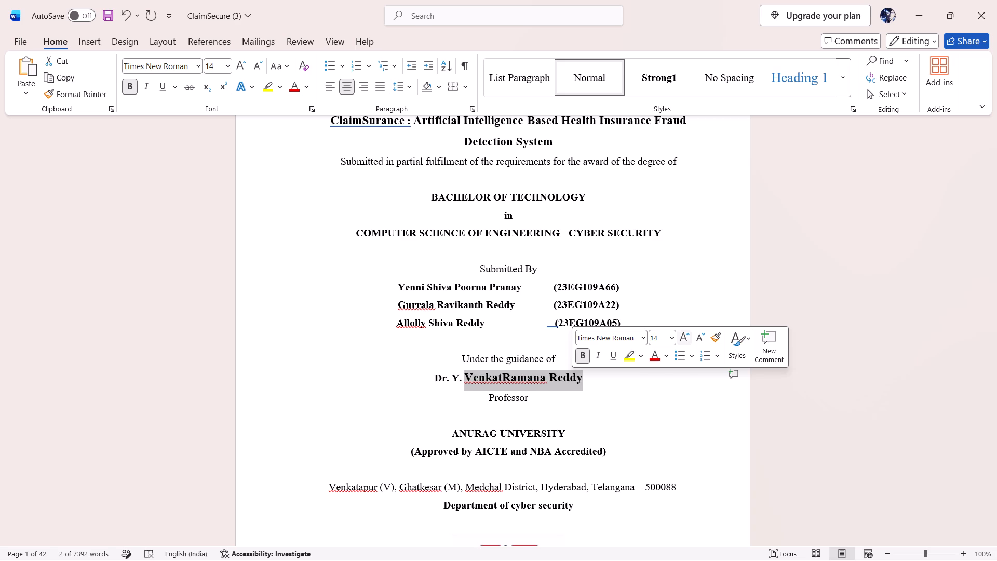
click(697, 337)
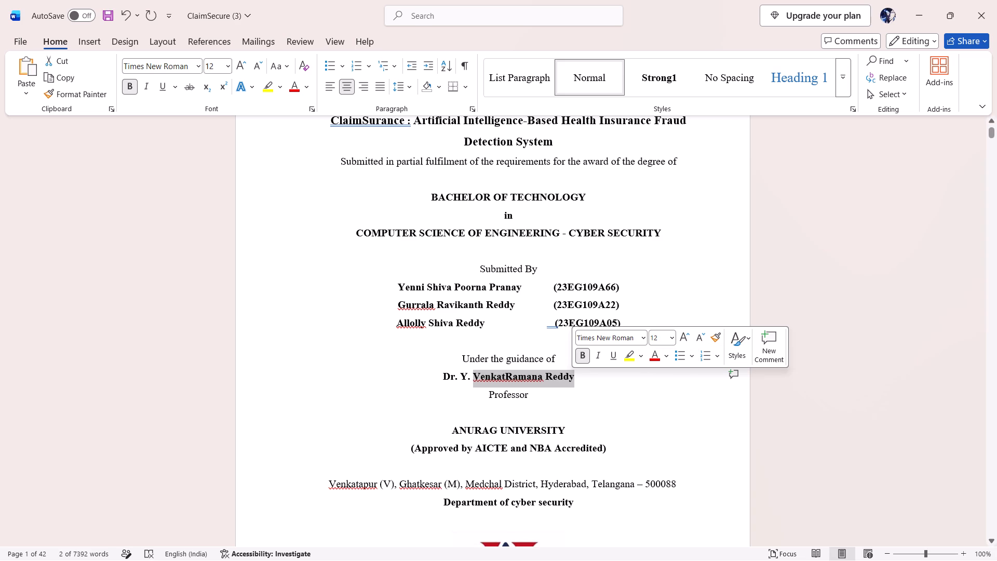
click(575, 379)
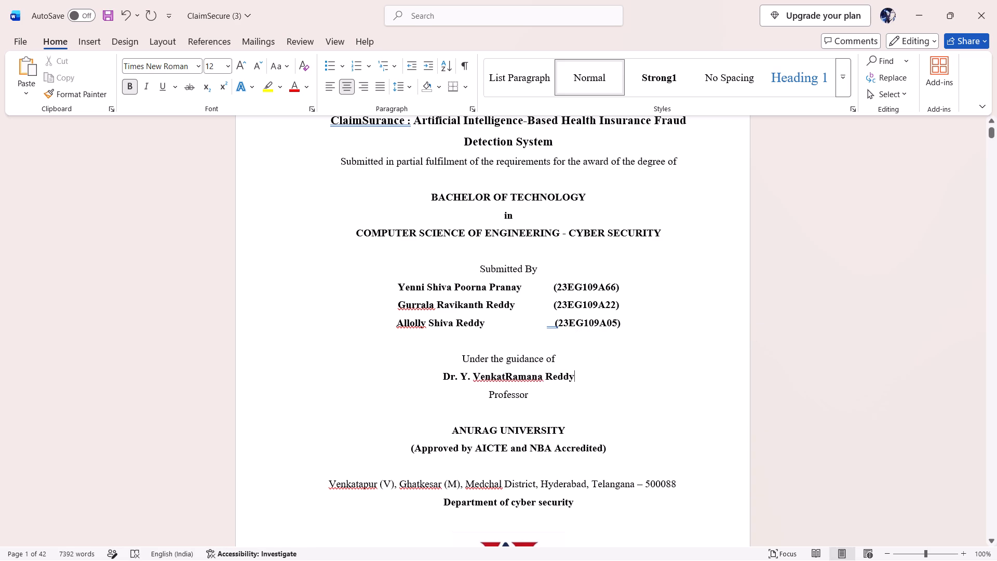
Change the guide's first name and surname after "Dr. Y." on the cover page to uppercase.
drag(578, 381, 466, 379)
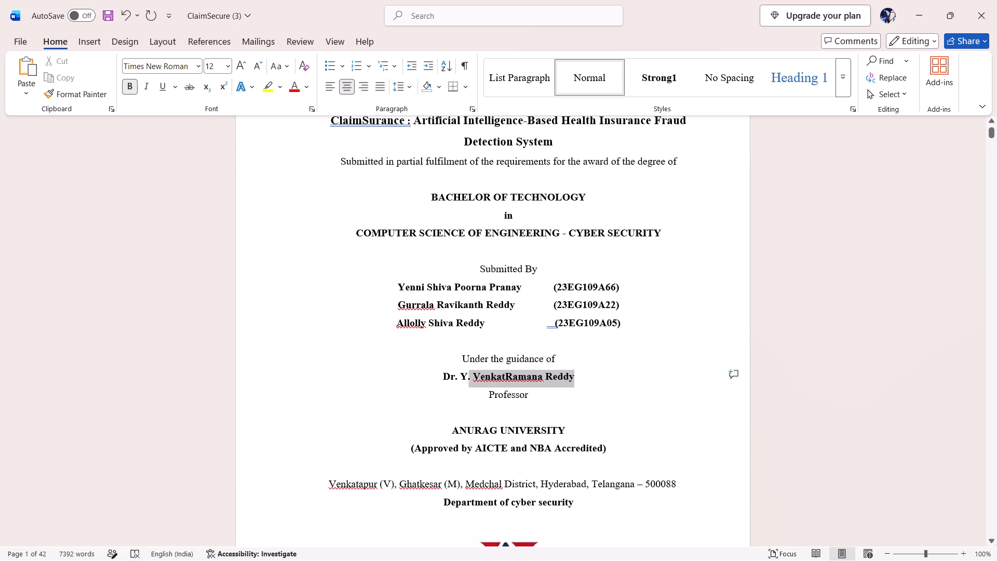
drag(466, 379, 474, 381)
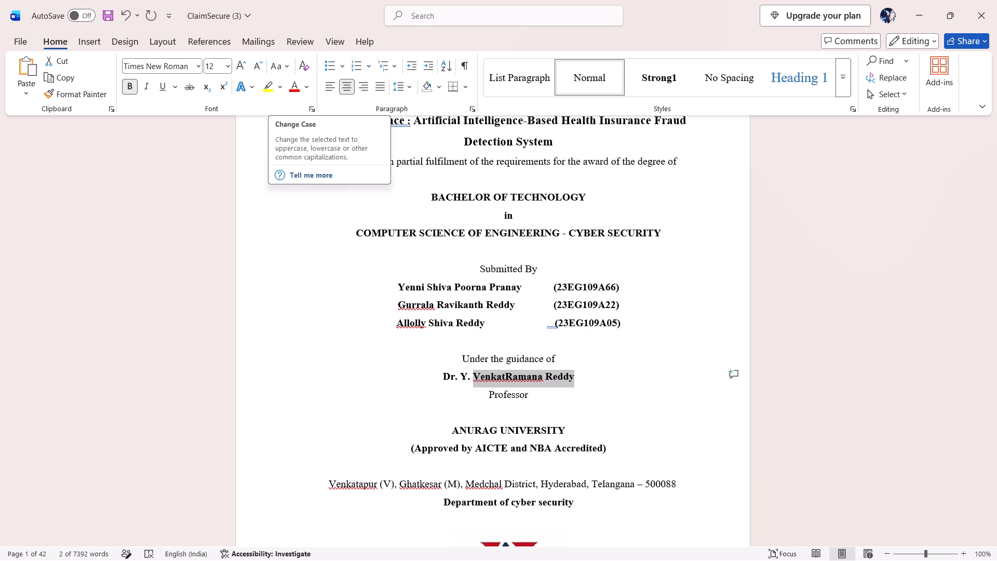
click(244, 62)
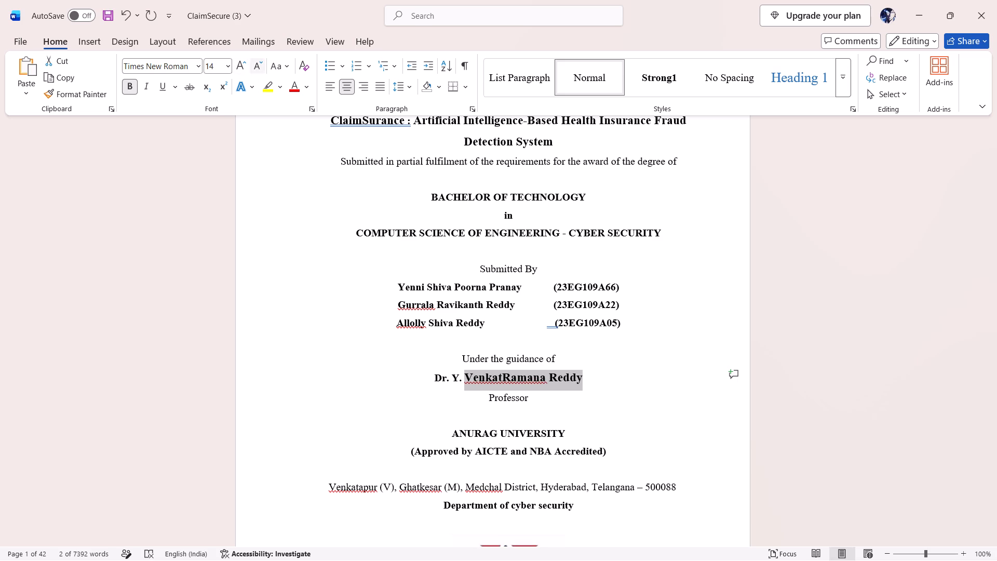
click(257, 63)
click(284, 67)
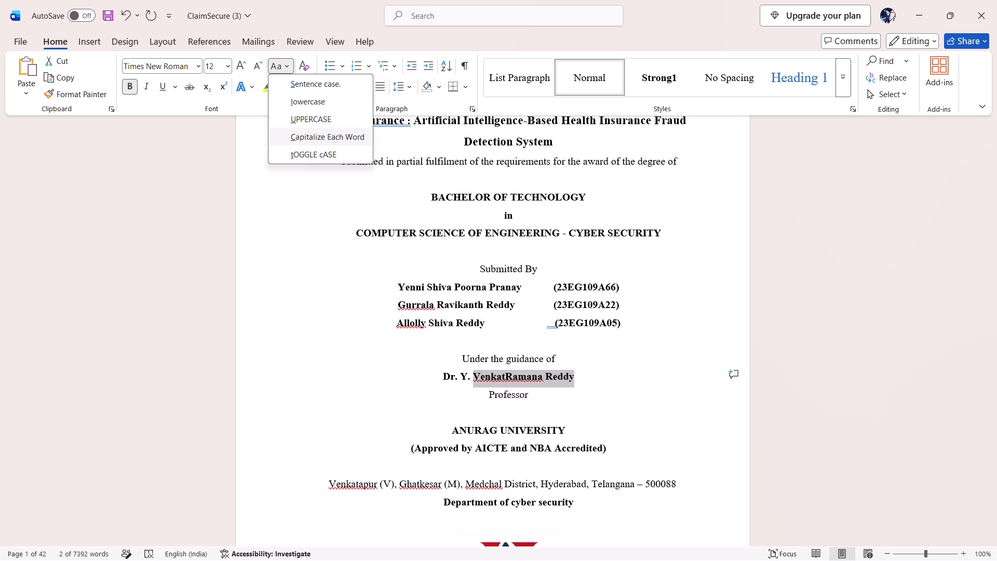
click(318, 117)
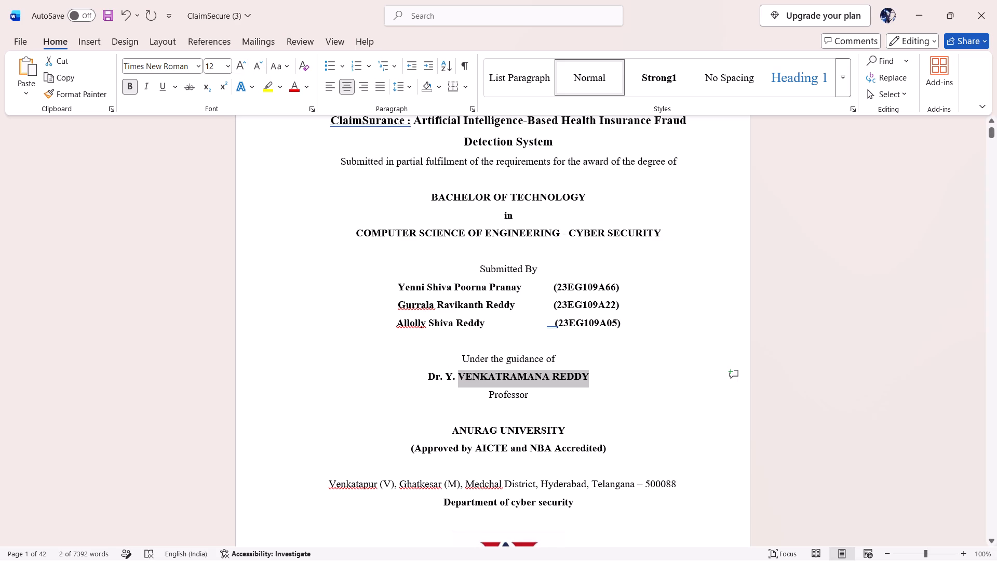
click(608, 358)
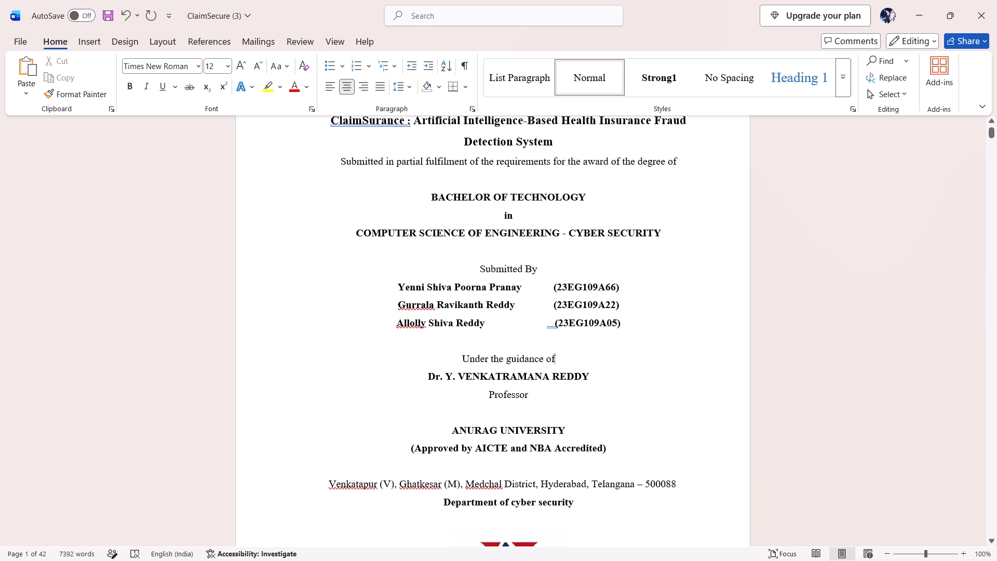
Change the three student name lines under Submitted By on the cover page to uppercase.
drag(397, 285, 623, 331)
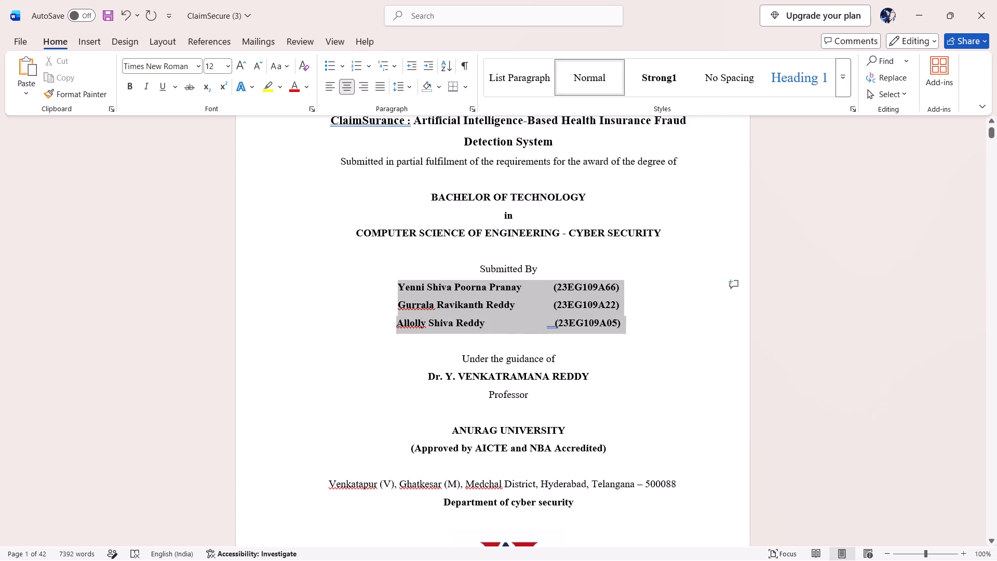
drag(623, 331, 619, 331)
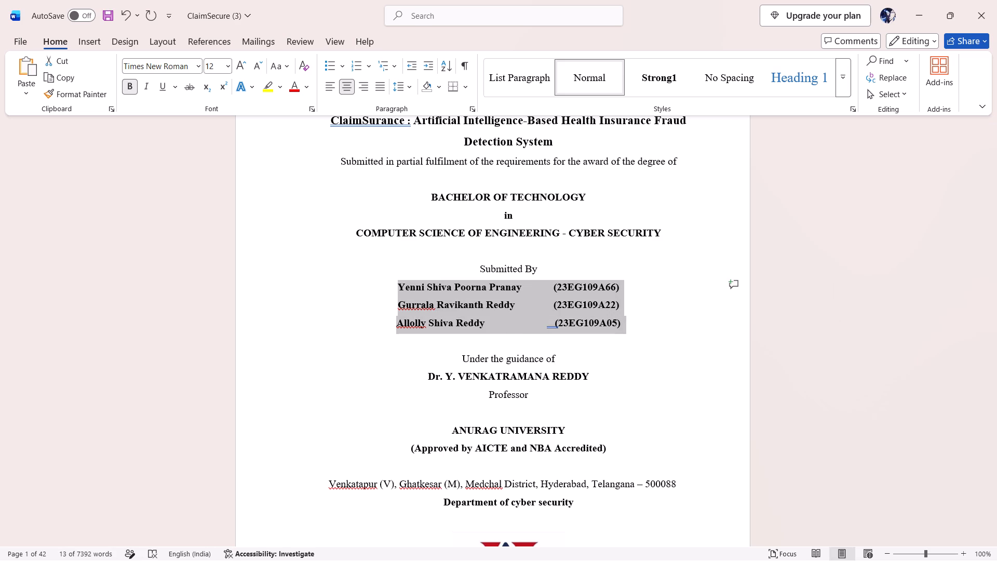
click(285, 64)
click(312, 117)
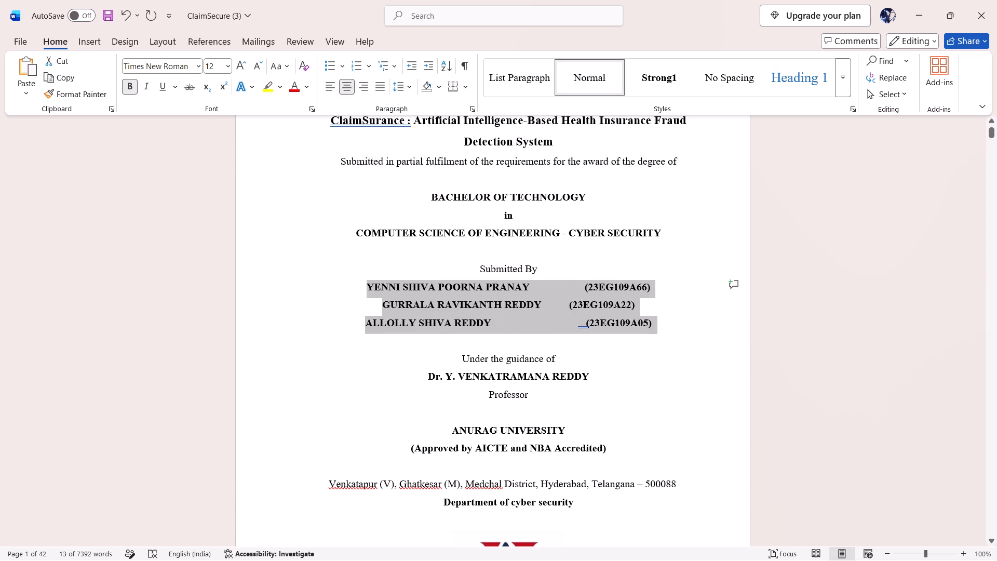
click(553, 298)
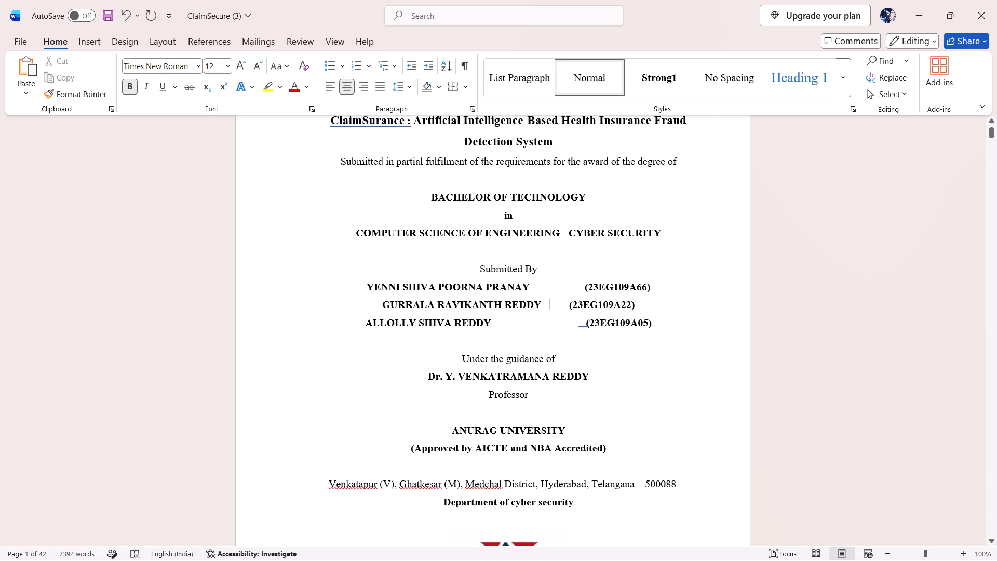
Left-align the second student's line and add spaces before its roll number to line it up with the roll number below.
click(382, 306)
key(BackSpace)
key(space)
key(space)
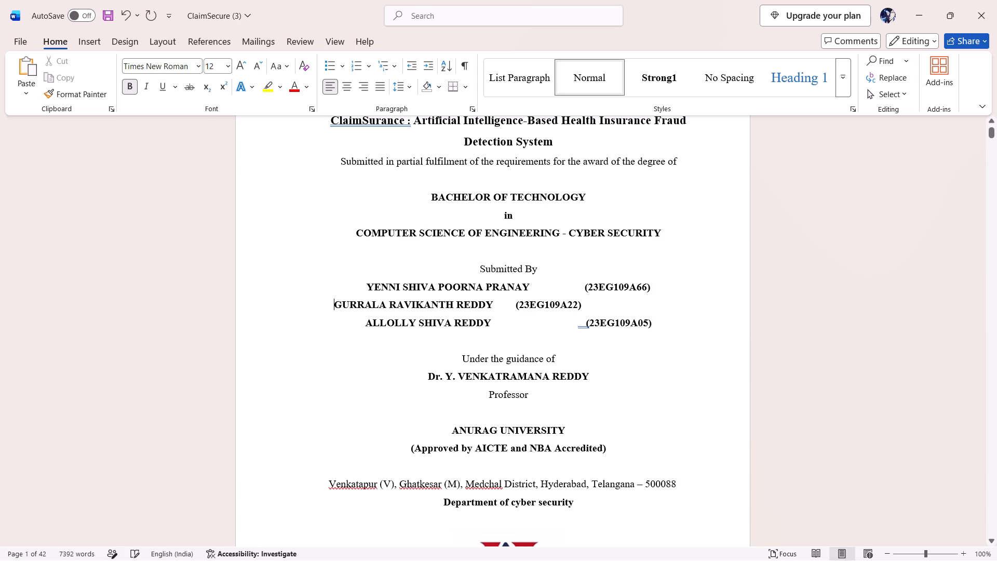
click(514, 304)
key(space)
key(space)
key(space)
key(space)
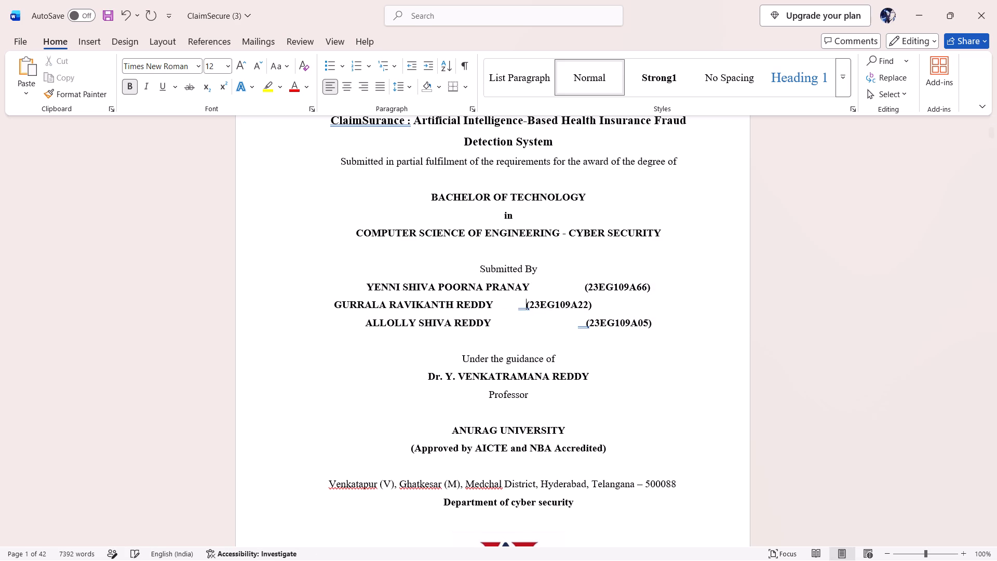
key(space)
key(space)
key(space)
key(space)
key(space)
key(space)
key(space)
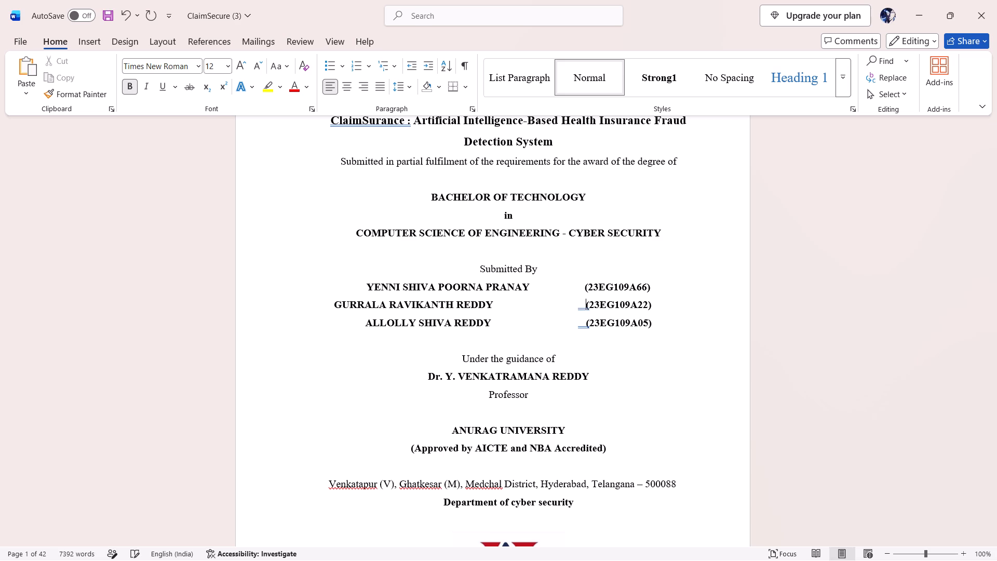
Indent the second student's line with leading spaces so the name starts level with the other two student names.
click(334, 305)
key(space)
key(space)
key(space)
key(space)
key(space)
key(space)
key(space)
key(space)
key(space)
key(space)
key(space)
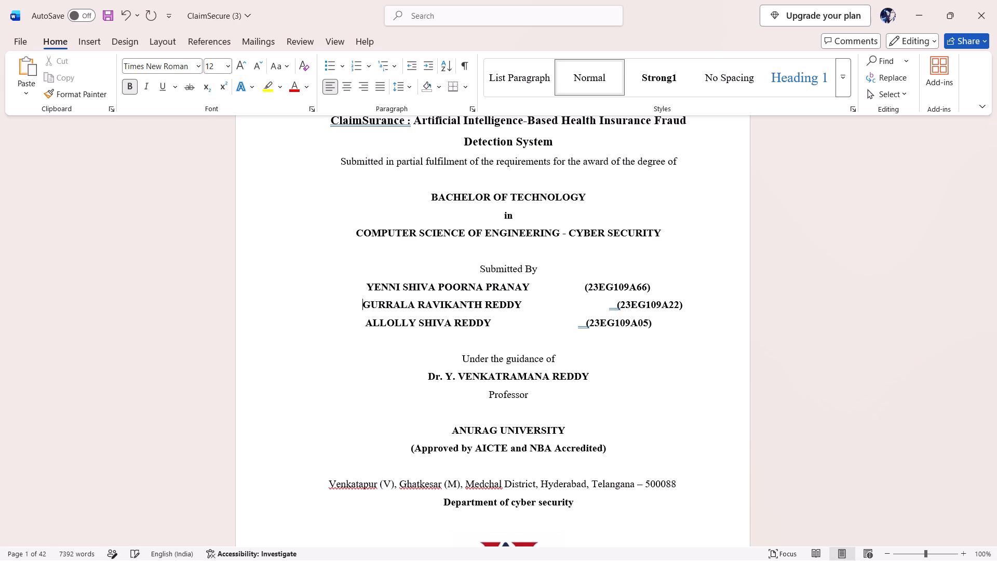
key(space)
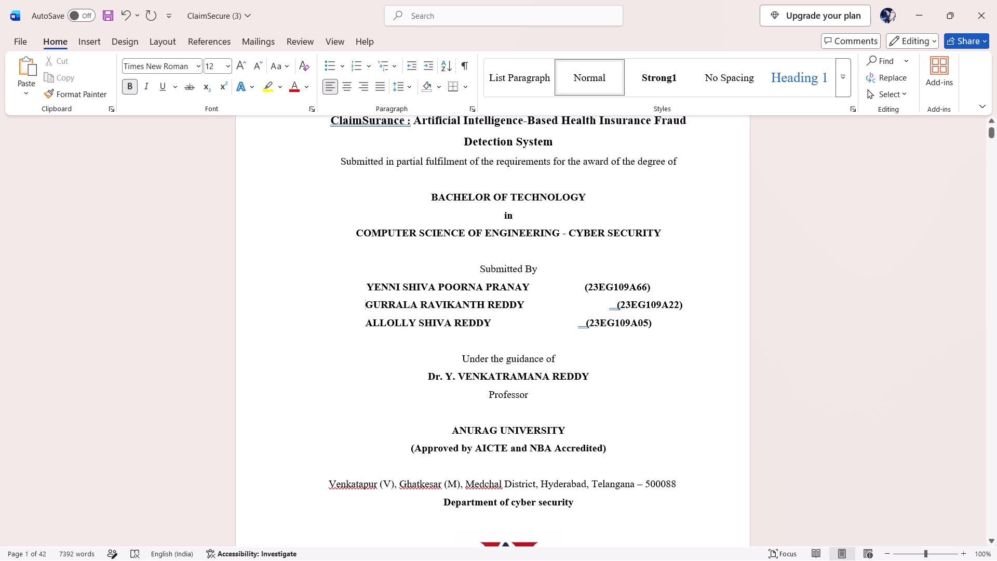
Replace the stacked Anurag University logo on the cover page with the horizontal version of the logo.
scroll(511, 271, down, 3)
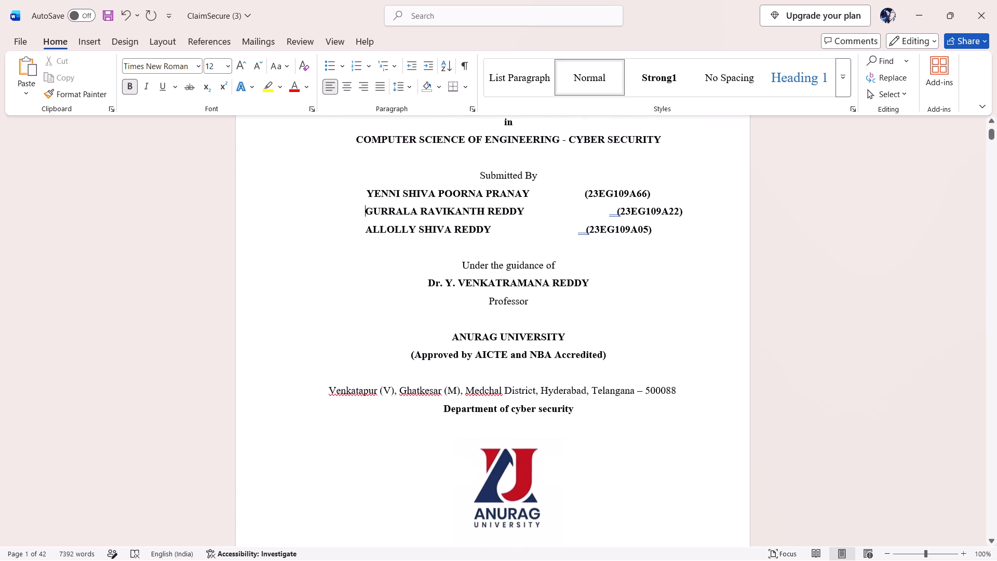
scroll(511, 275, down, 8)
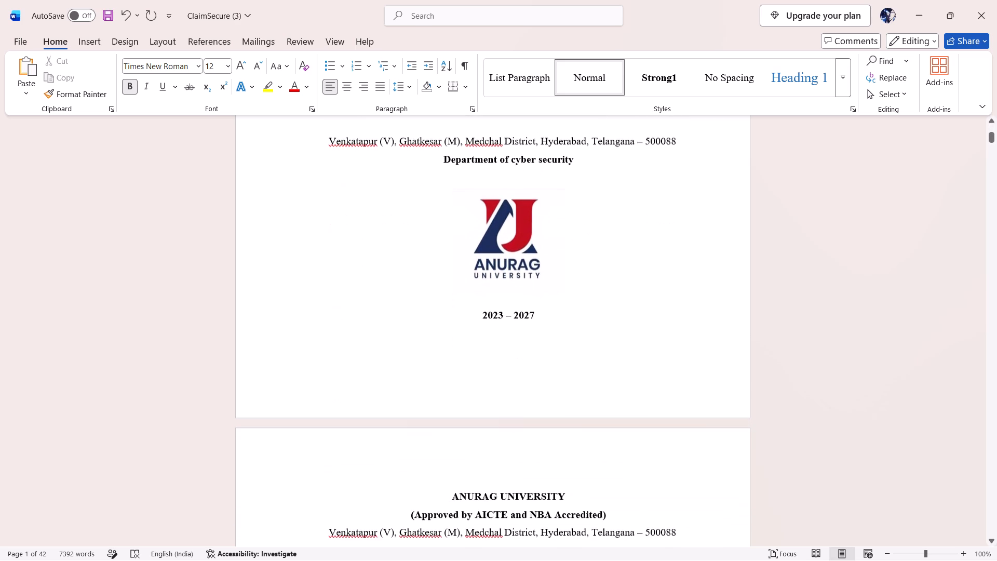
click(508, 262)
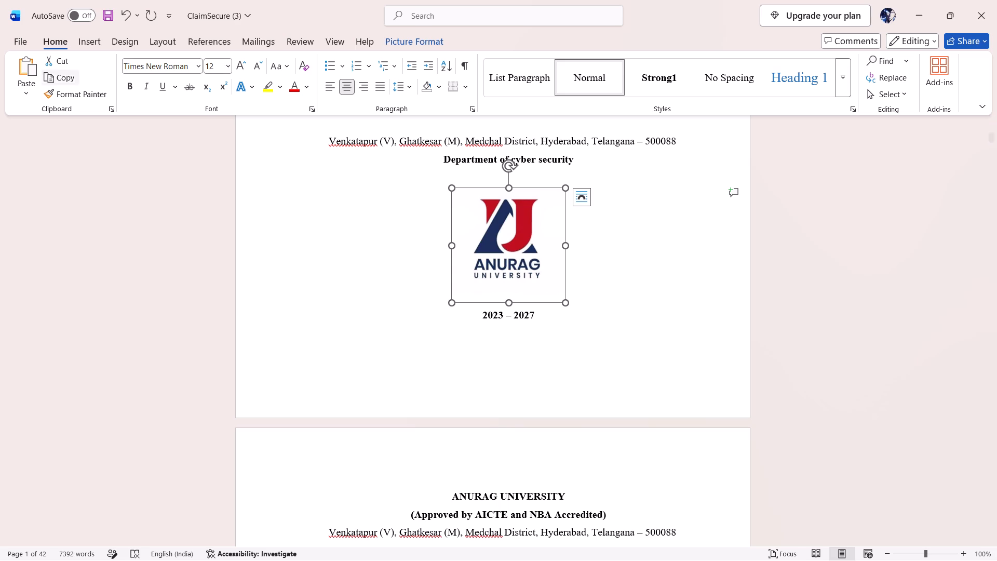
right_click(530, 218)
click(572, 216)
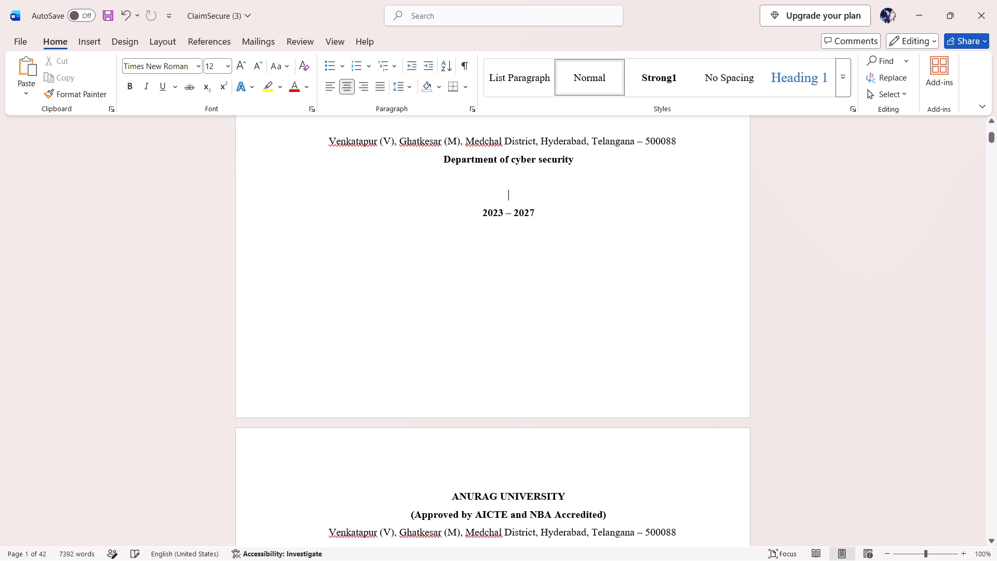
Insert the horizontal Anurag University logo from this device on the blank line above 2023 – 2027 on the cover page.
click(95, 39)
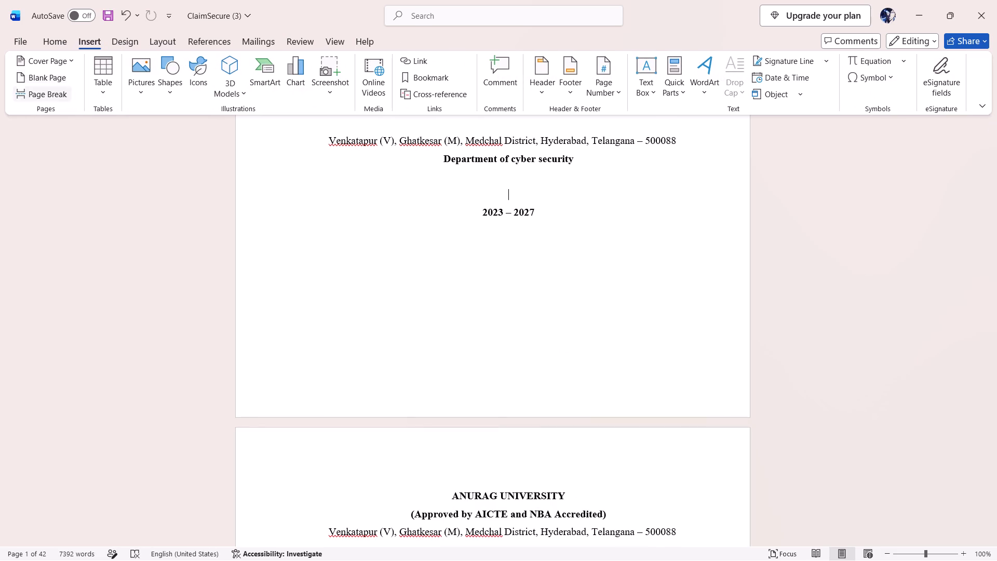
click(144, 74)
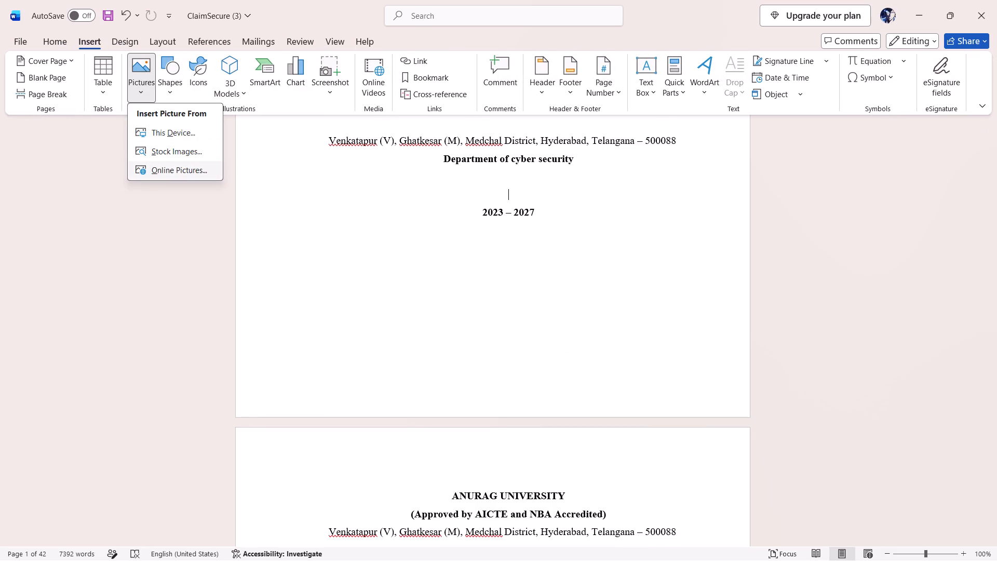
click(173, 131)
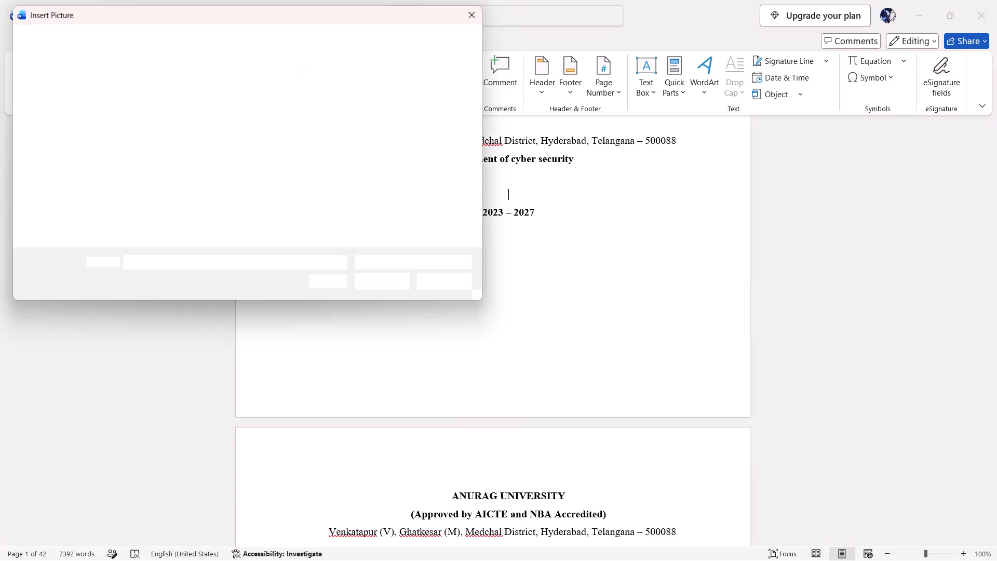
double_click(138, 123)
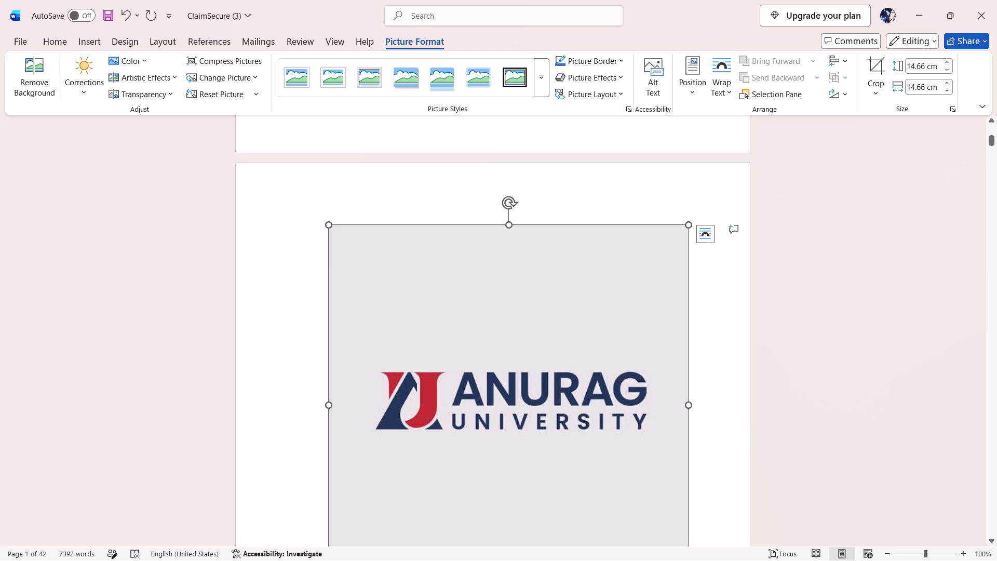
Scale the inserted logo down proportionally to about 4.6 cm by 4.6 cm, upright, so it fits on the cover page above 2023 – 2027.
scroll(510, 255, up, 6)
scroll(505, 251, down, 12)
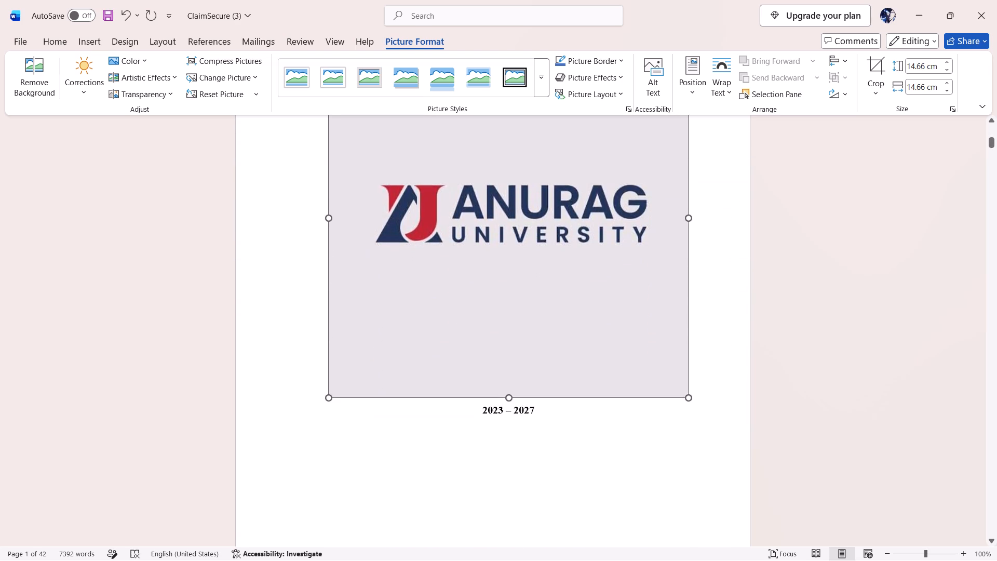
scroll(501, 278, up, 4)
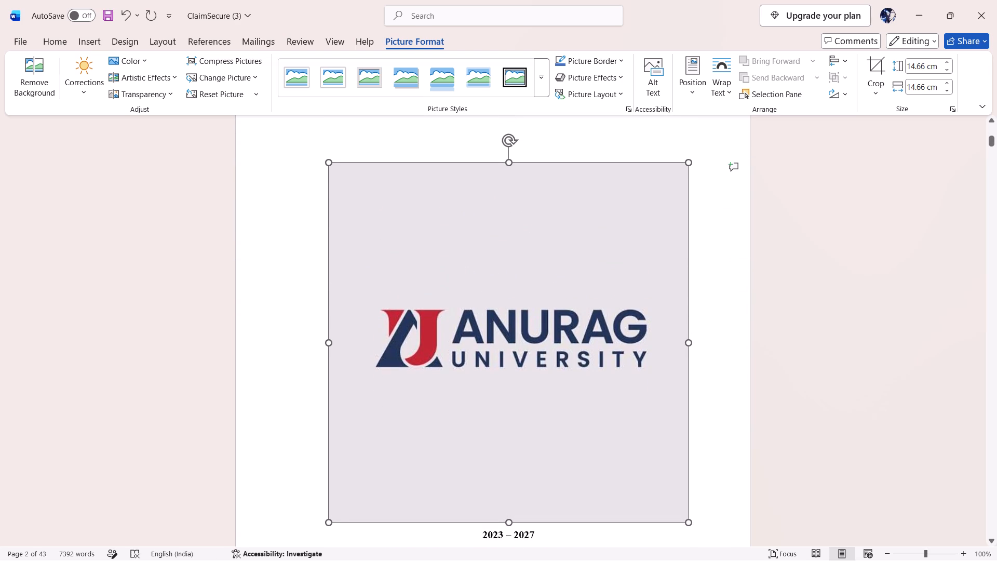
drag(686, 521, 468, 143)
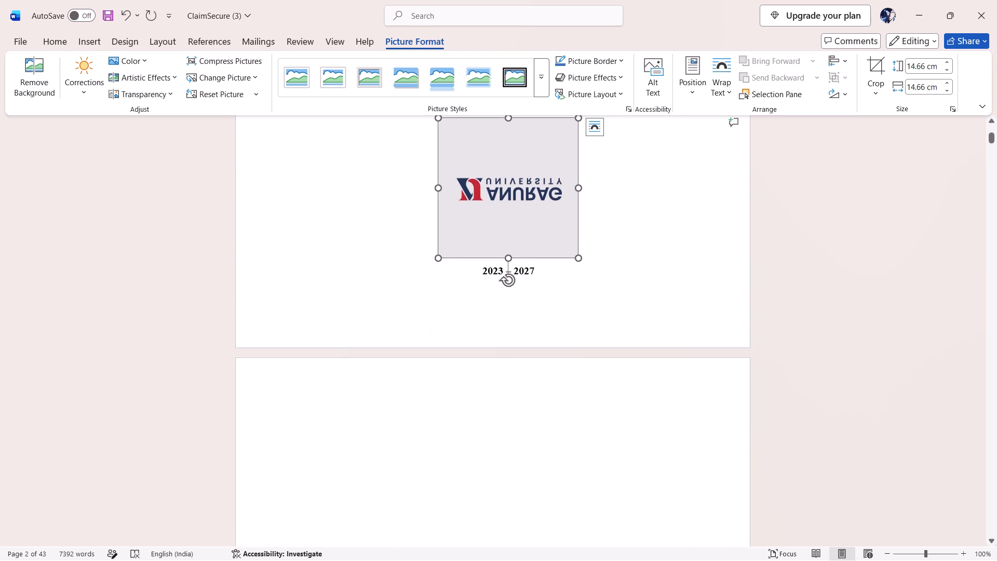
drag(577, 259, 552, 108)
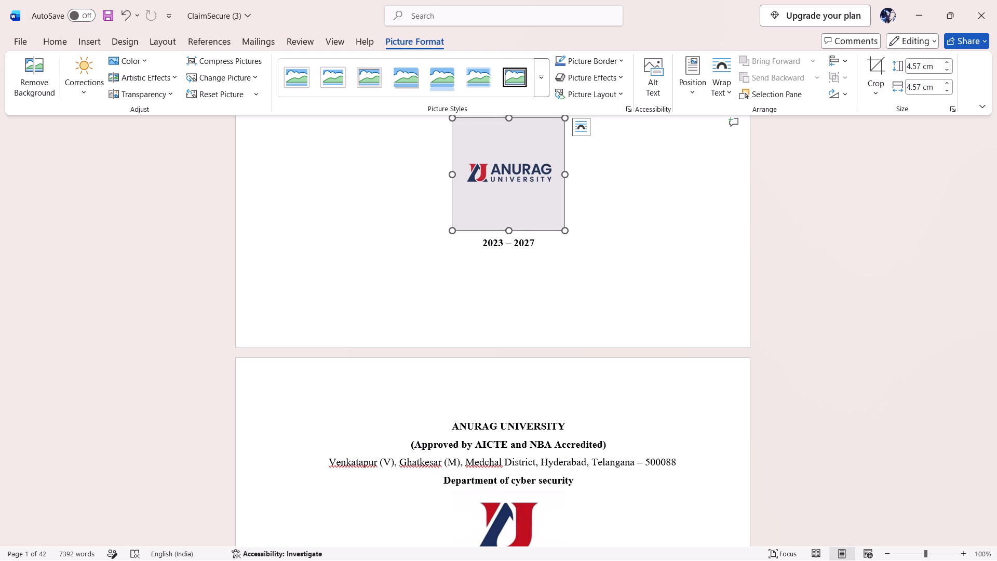
Start removing the background of the horizontal Anurag University logo on the cover page.
click(42, 83)
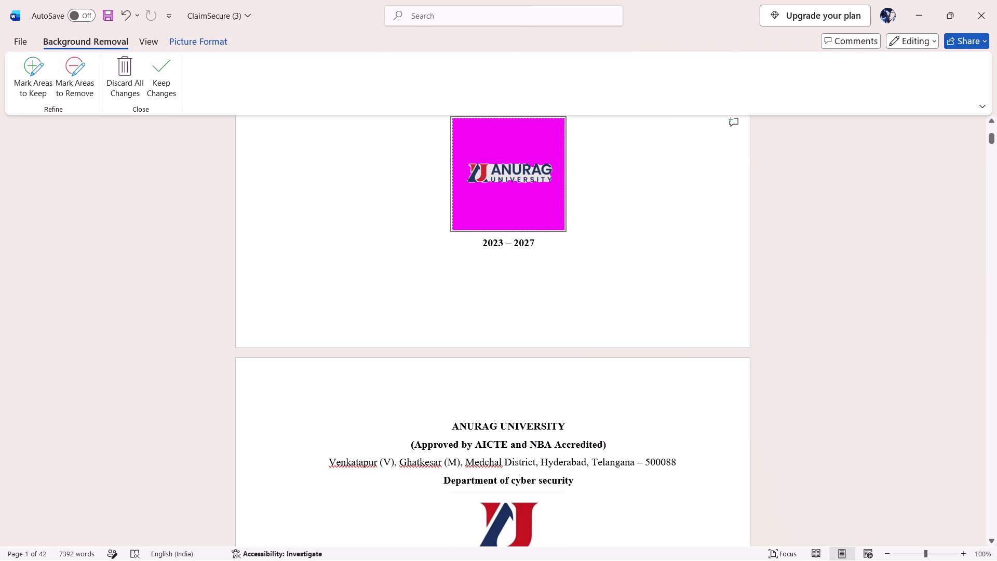
Keep the background removal applied to the horizontal Anurag University logo on the cover page.
click(158, 78)
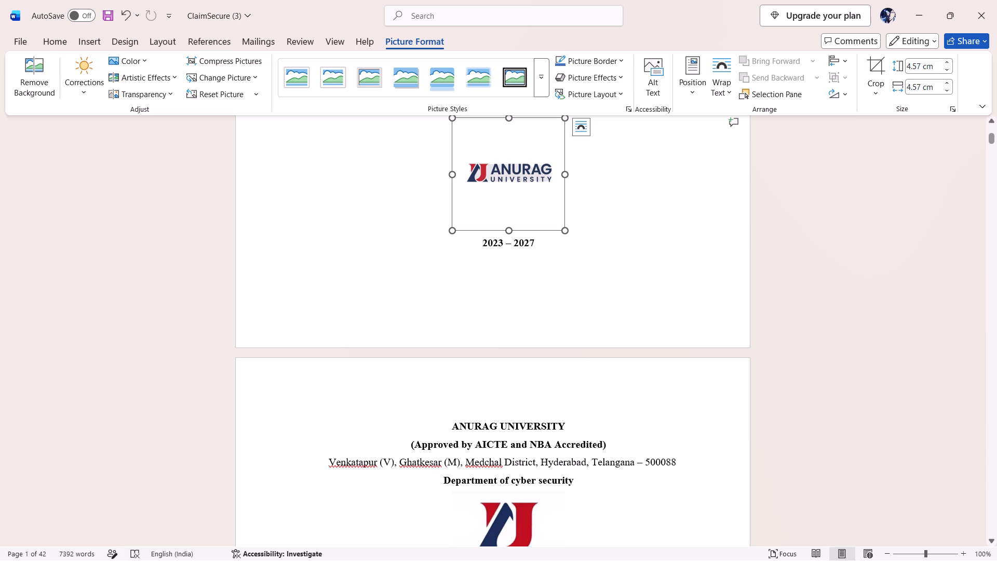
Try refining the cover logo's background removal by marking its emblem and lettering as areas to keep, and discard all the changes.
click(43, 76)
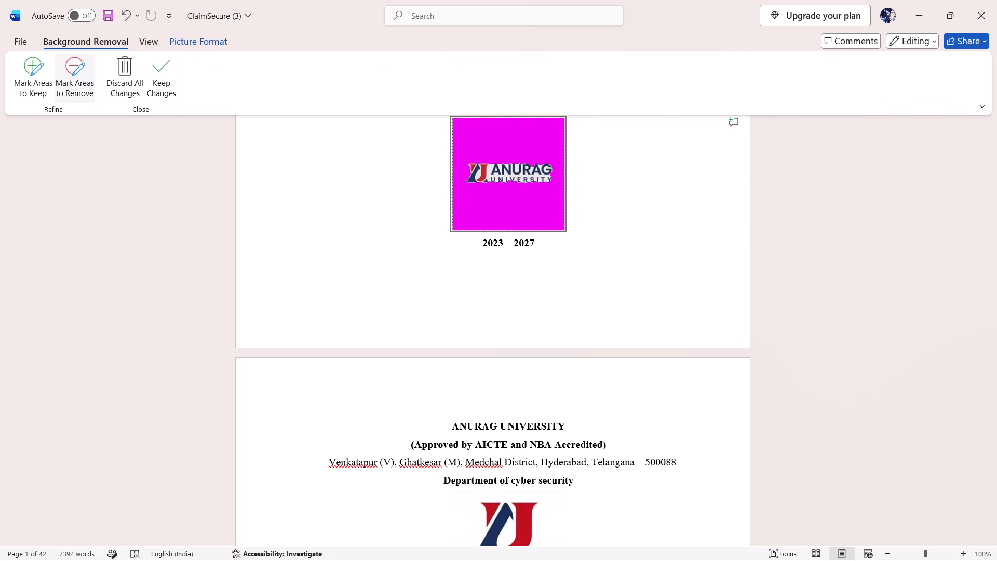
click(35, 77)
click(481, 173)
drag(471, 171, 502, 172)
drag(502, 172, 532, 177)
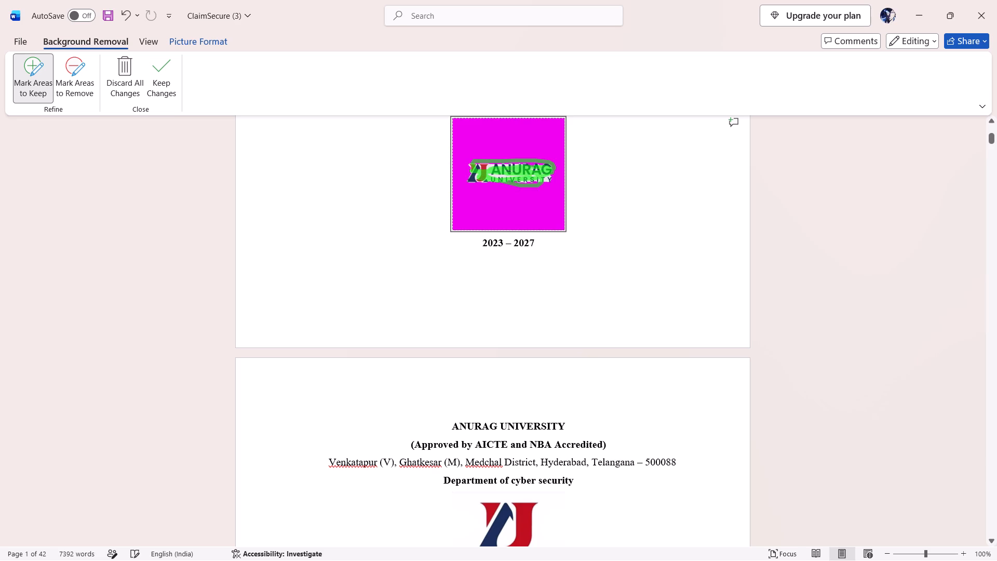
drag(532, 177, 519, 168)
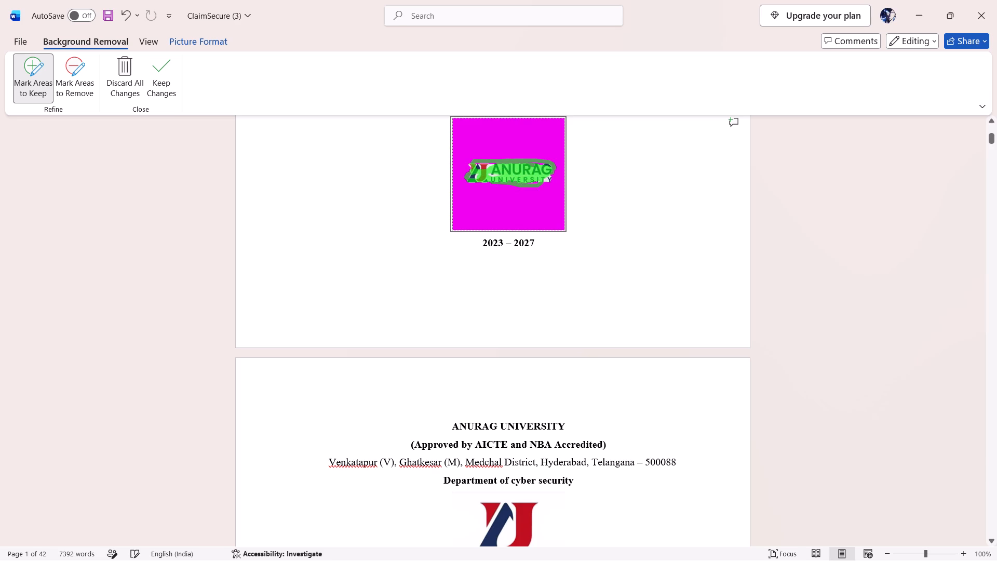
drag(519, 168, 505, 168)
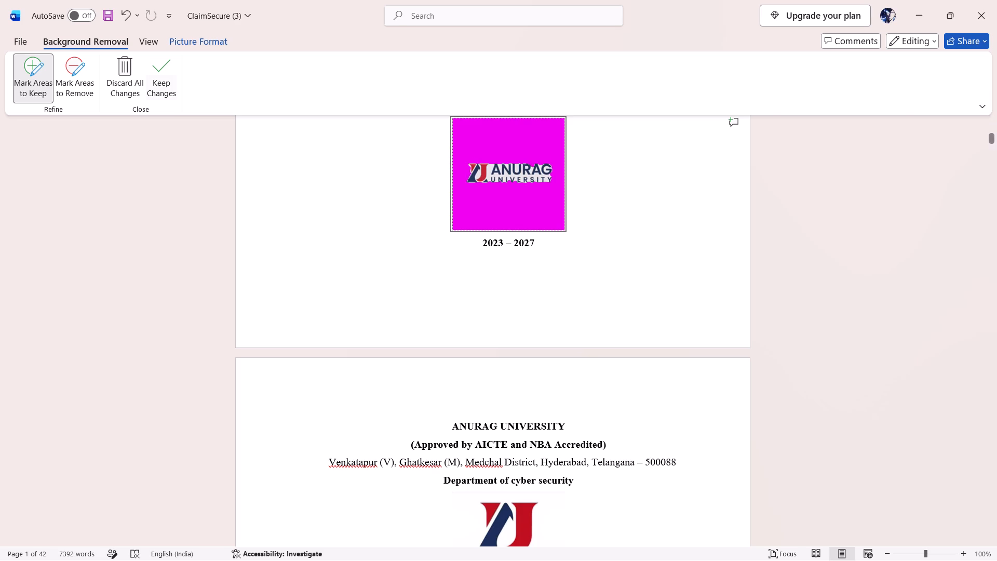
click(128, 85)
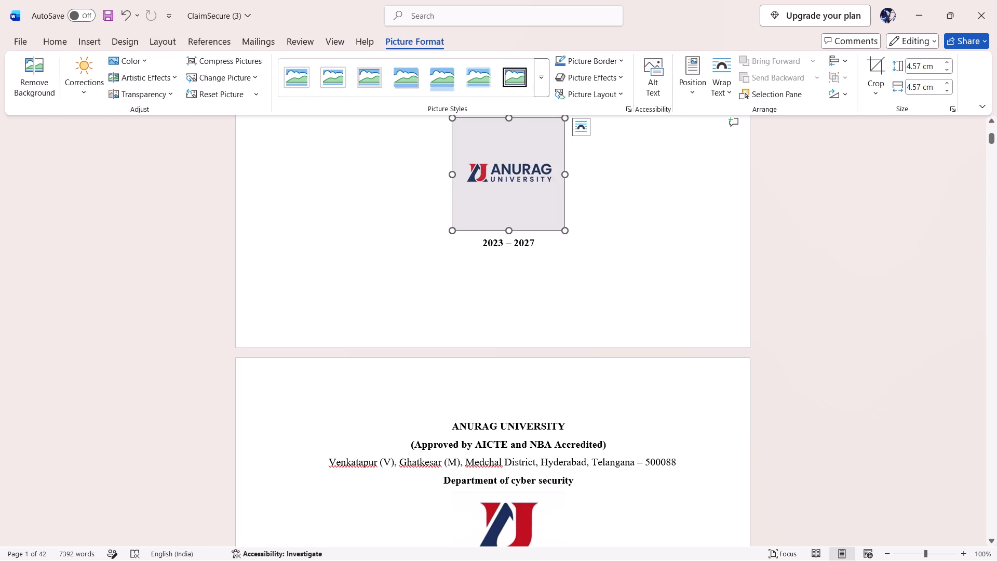
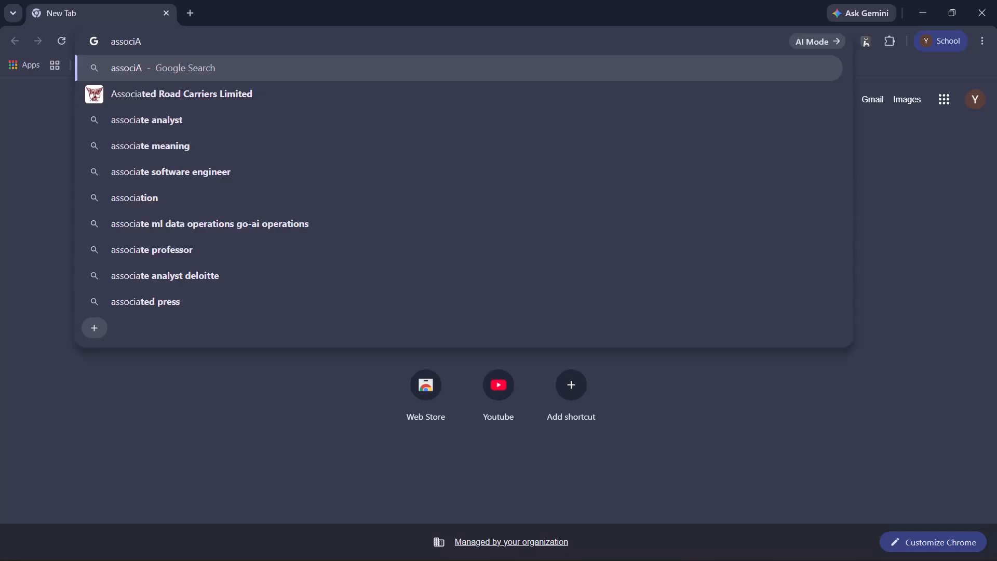
Replace the text in the browser's address bar with a Google search for "ANURAG UNIVERSITY LOGO".
key(BackSpace)
key(BackSpace)
key(BackSpace)
key(BackSpace)
key(BackSpace)
key(BackSpace)
key(BackSpace)
key(BackSpace)
key(BackSpace)
key(BackSpace)
key(BackSpace)
key(BackSpace)
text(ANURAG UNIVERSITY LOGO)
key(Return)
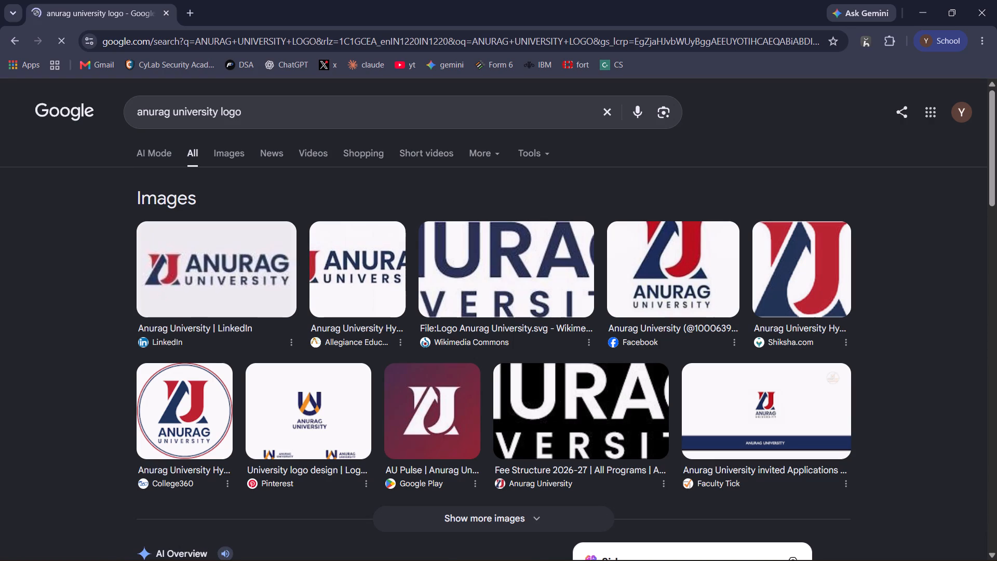
Save the Wikimedia Commons image of the horizontal Anurag University logo with transparent background to the Pictures folder as Logo_Anurag_University.svg, WEBP type.
click(241, 282)
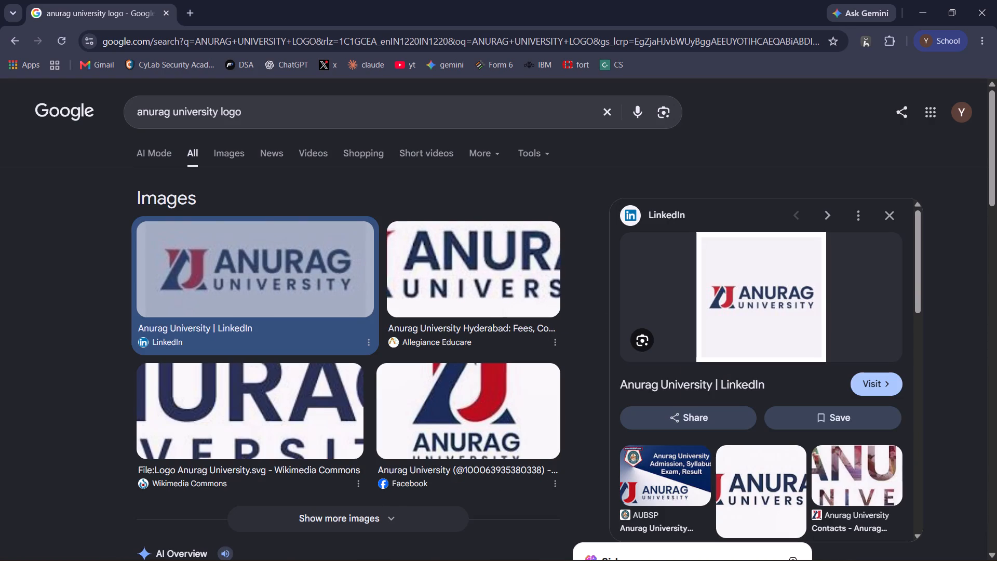
click(13, 42)
click(507, 266)
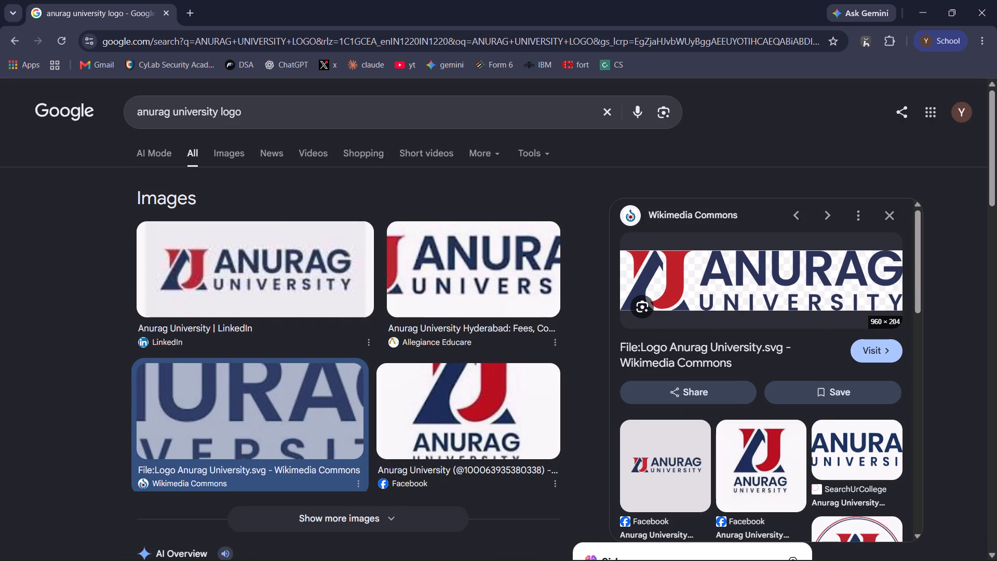
right_drag(813, 289, 807, 293)
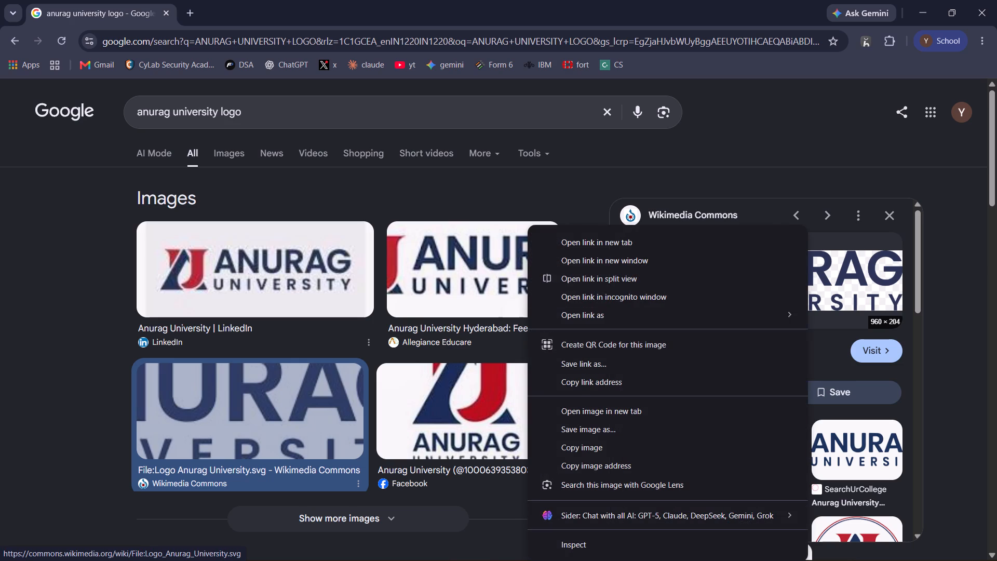
click(624, 433)
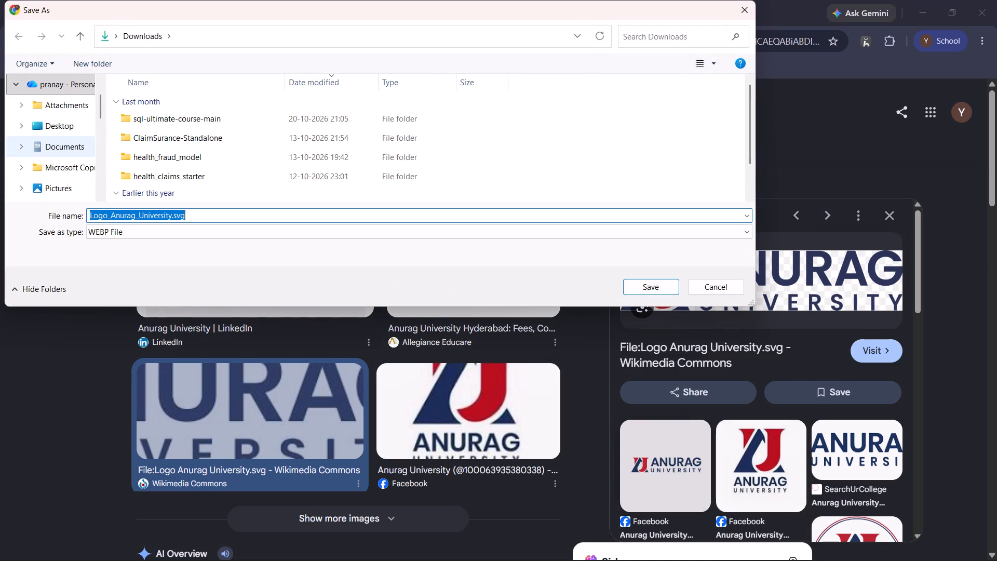
scroll(48, 159, down, 2)
click(47, 158)
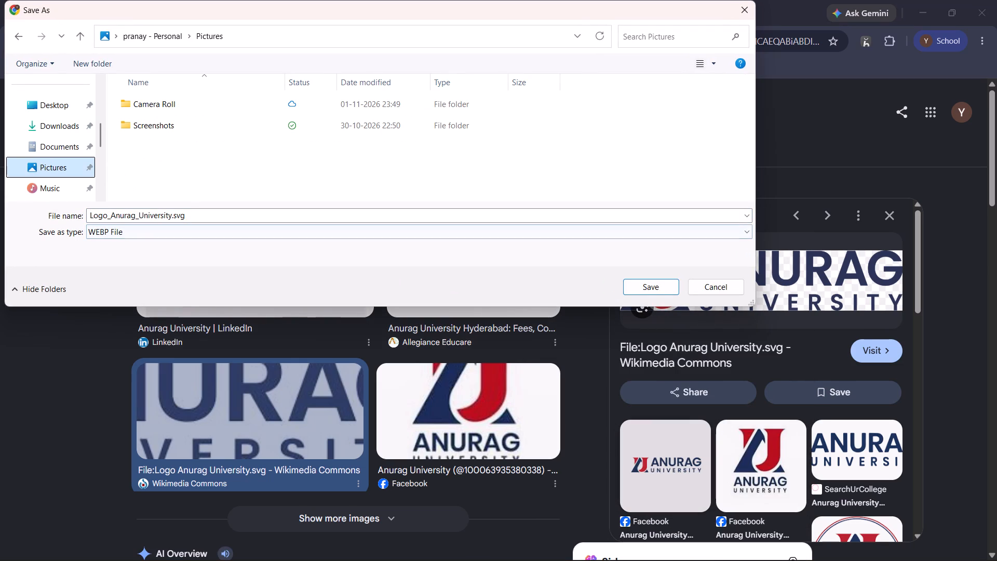
click(642, 275)
click(645, 281)
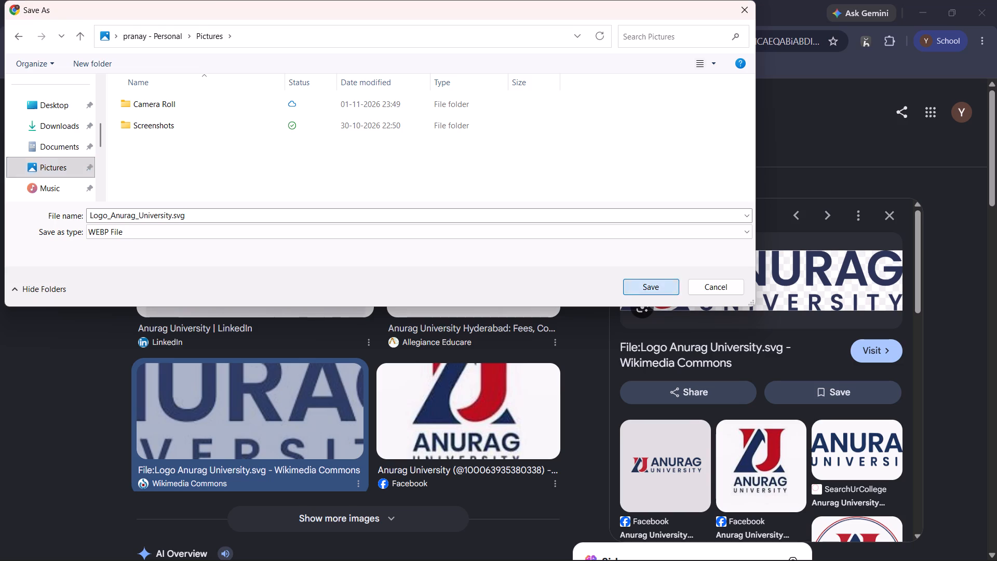
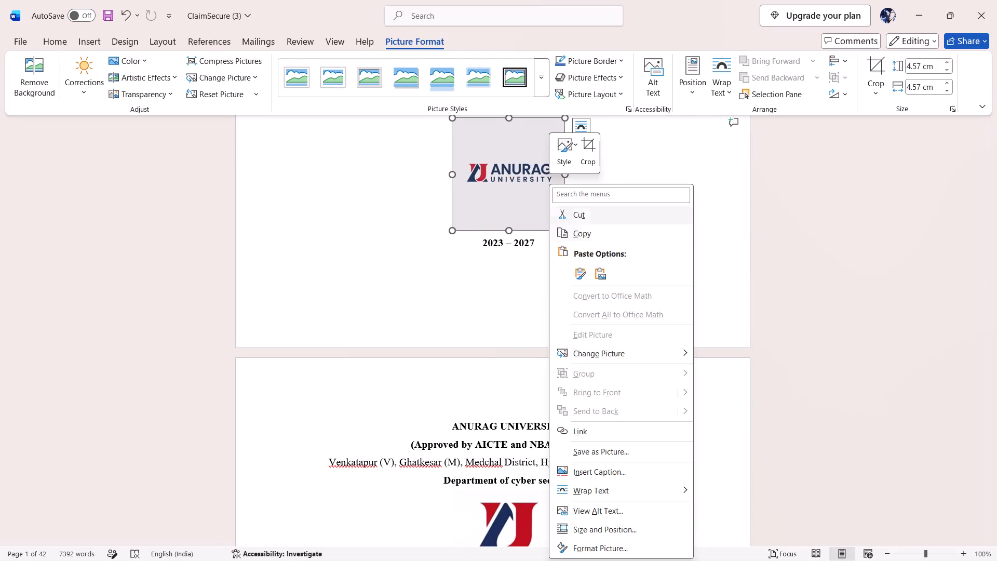
Cut the square Anurag University logo above "2023 – 2027" on the cover page.
click(601, 218)
scroll(523, 238, up, 2)
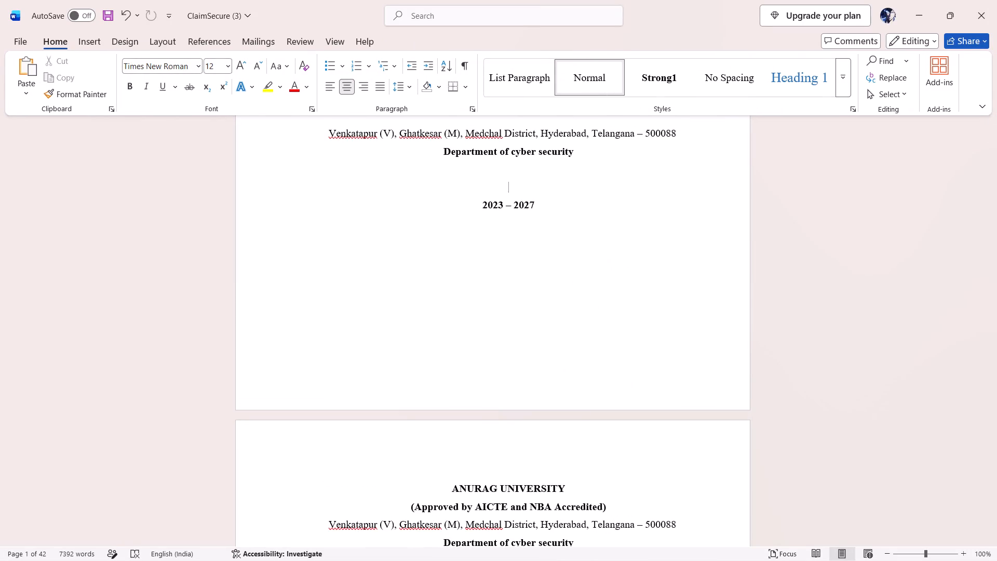
Insert the saved horizontal Logo_Anurag_University.svg picture from this device into the cover page, above "2023 – 2027".
click(89, 39)
click(140, 76)
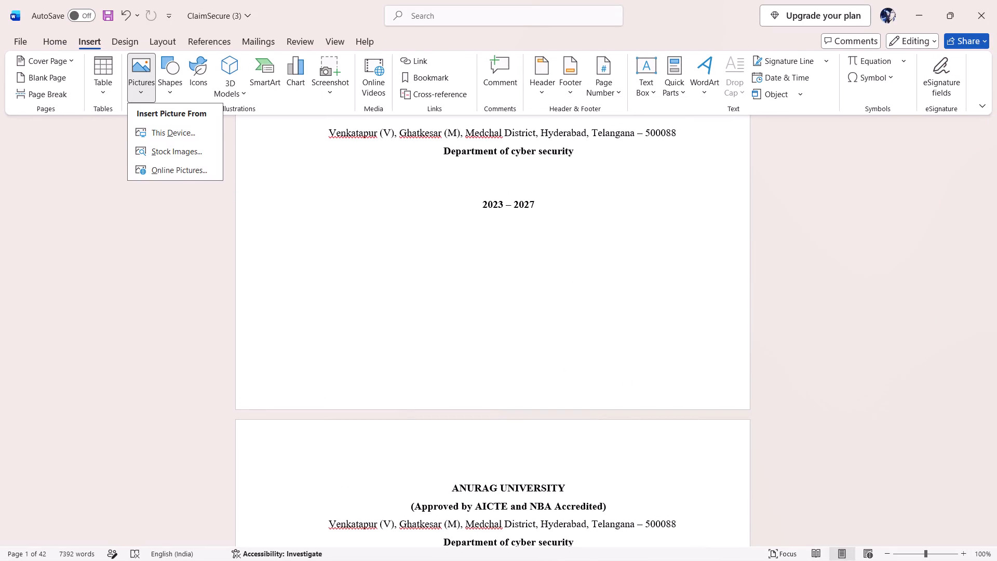
click(181, 135)
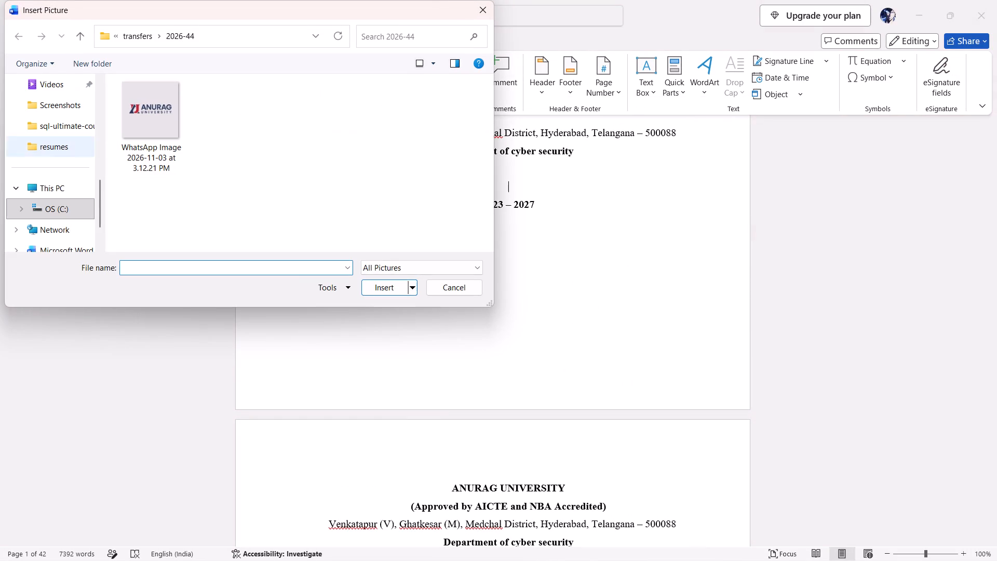
scroll(45, 189, down, 3)
scroll(44, 189, up, 5)
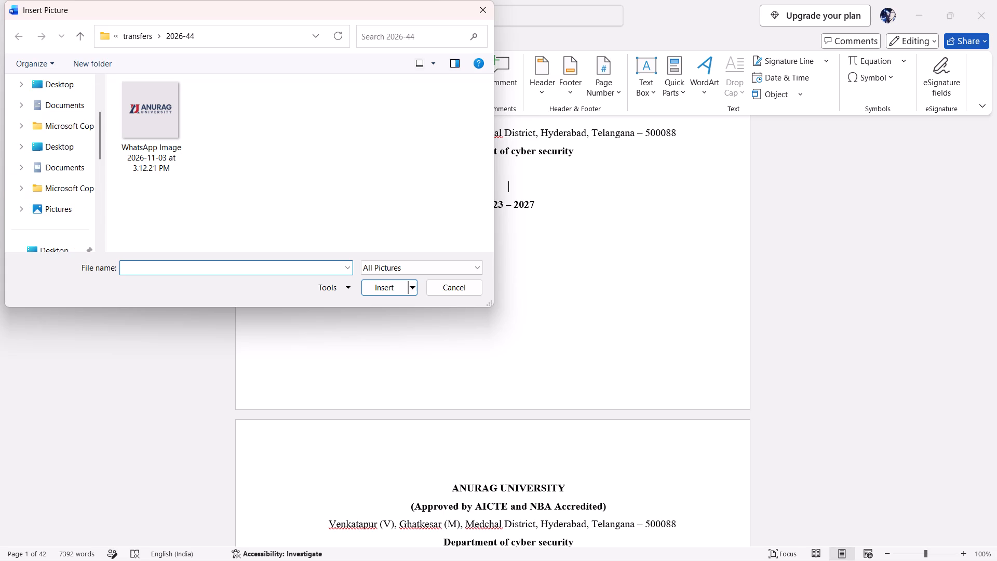
scroll(77, 205, down, 2)
click(44, 182)
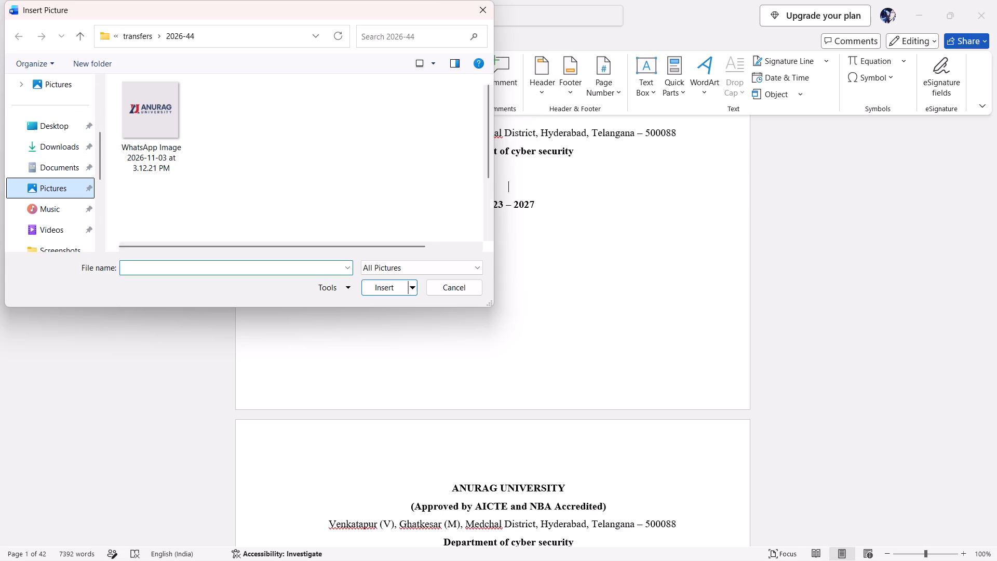
scroll(348, 163, down, 3)
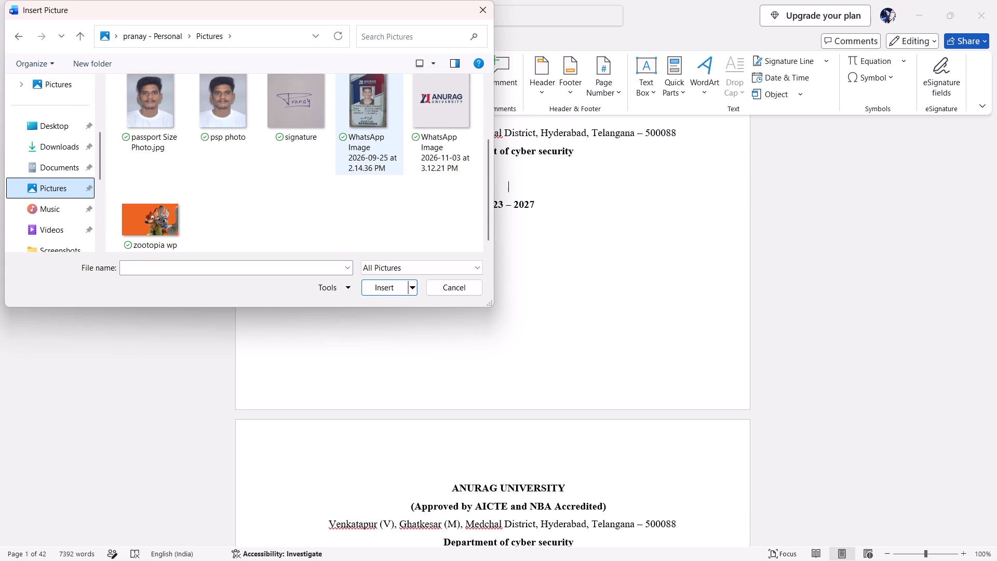
scroll(352, 164, down, 2)
scroll(352, 164, up, 4)
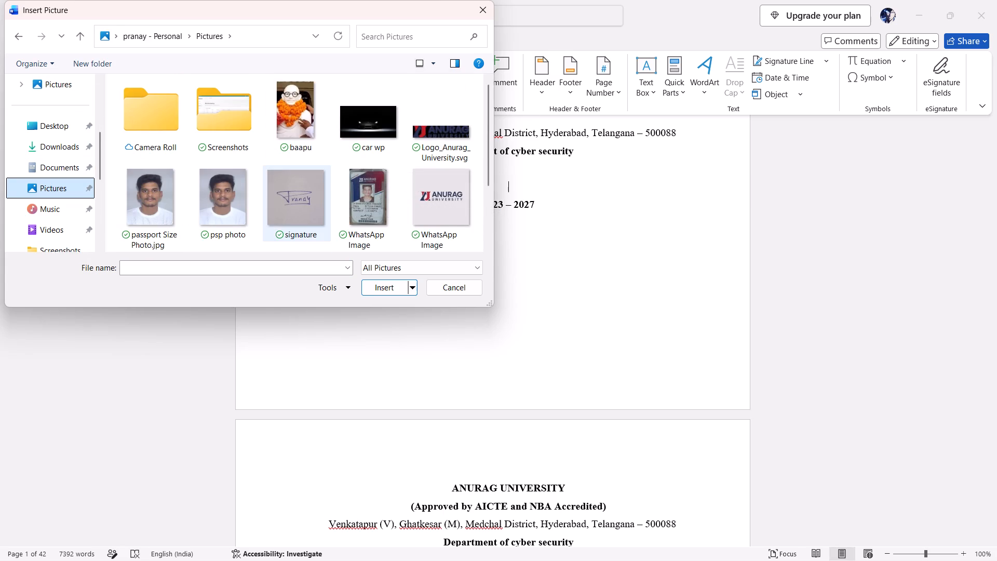
scroll(329, 169, down, 4)
click(60, 146)
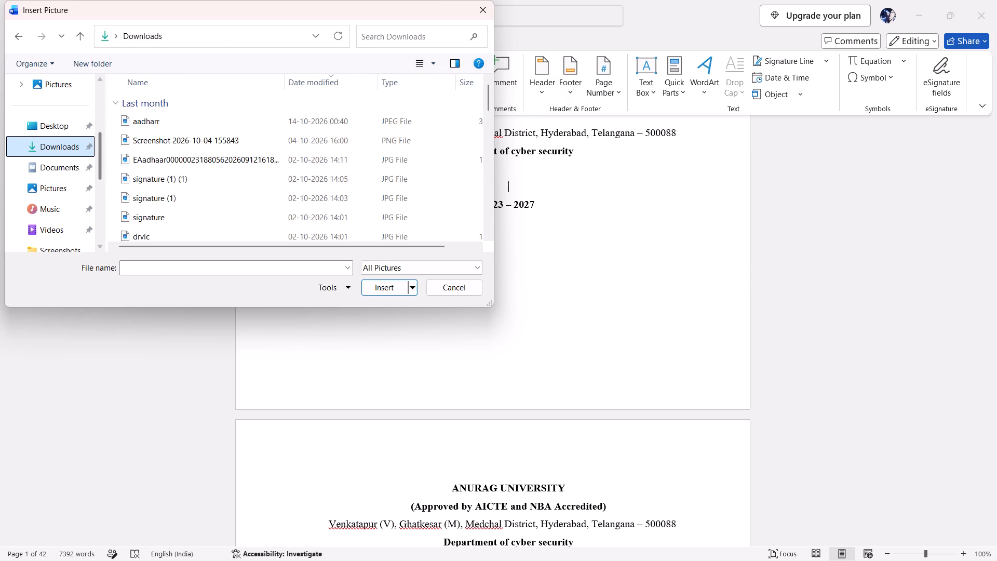
scroll(187, 132, up, 3)
scroll(146, 103, up, 2)
scroll(47, 118, up, 4)
click(55, 91)
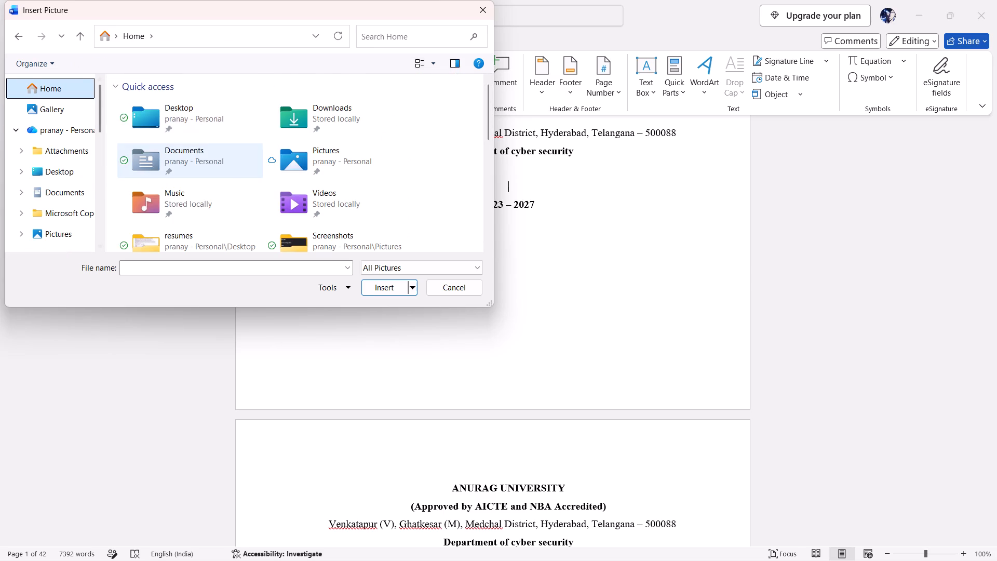
scroll(188, 152, down, 4)
double_click(189, 153)
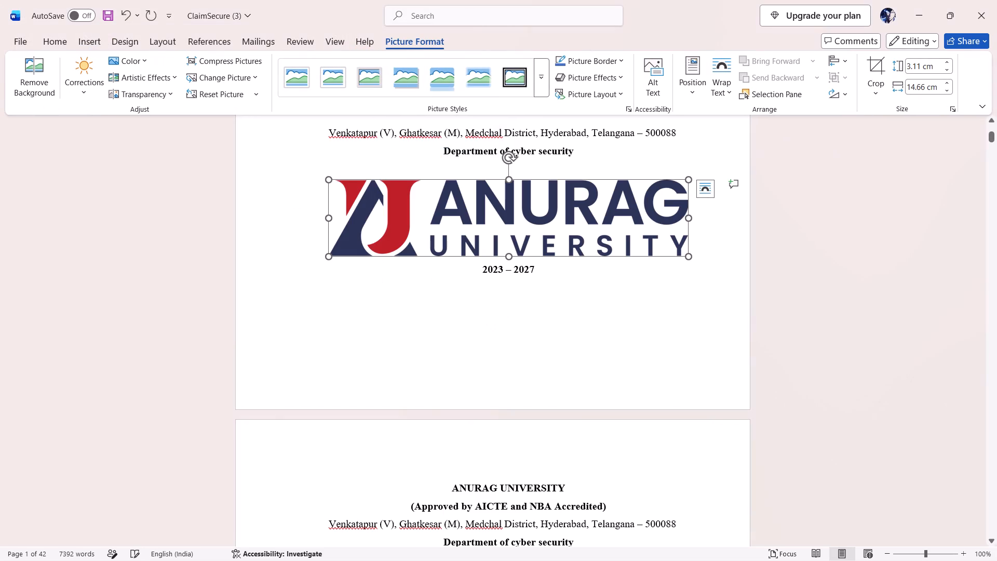
Shrink the cover-page logo proportionally to about the width of the "Department of cyber security" line.
drag(687, 256, 654, 252)
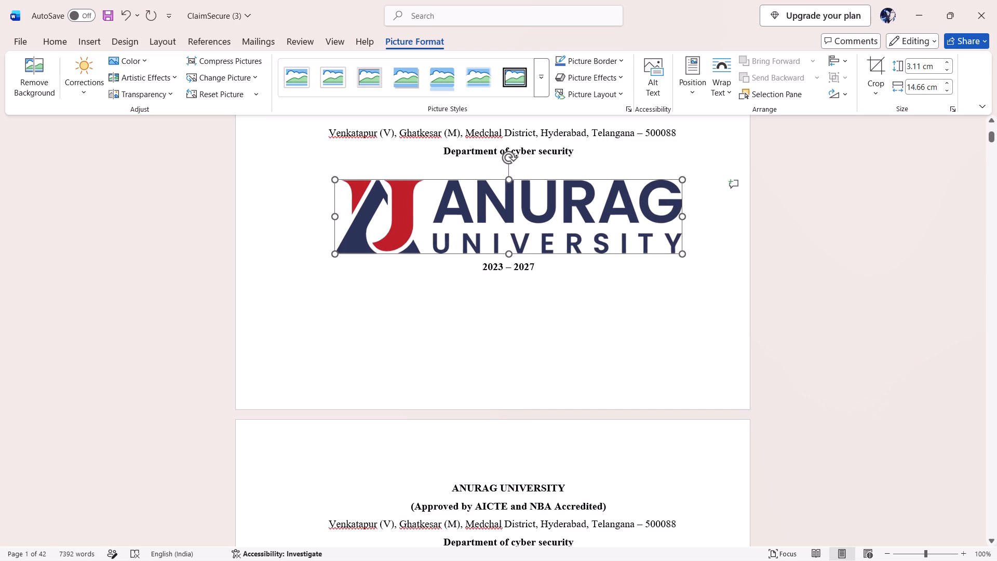
drag(654, 252, 463, 209)
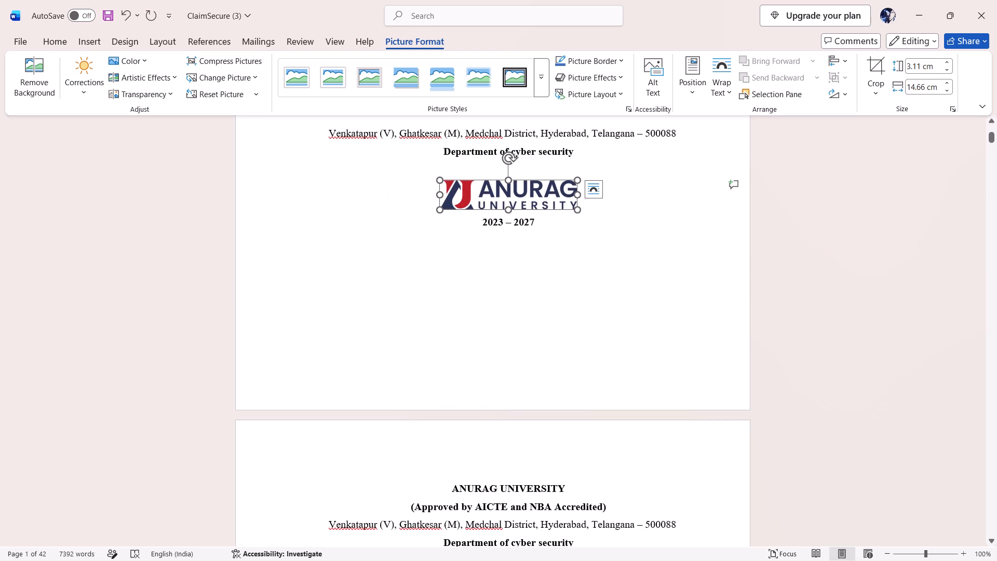
Add a blank line below the cover-page logo and another after the "Department of cyber security" line.
click(617, 202)
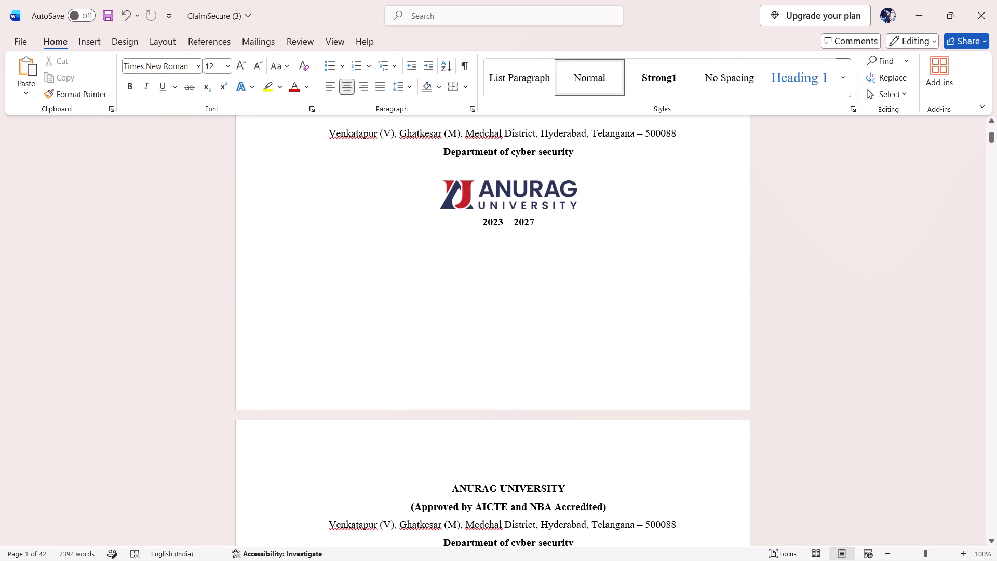
key(Return)
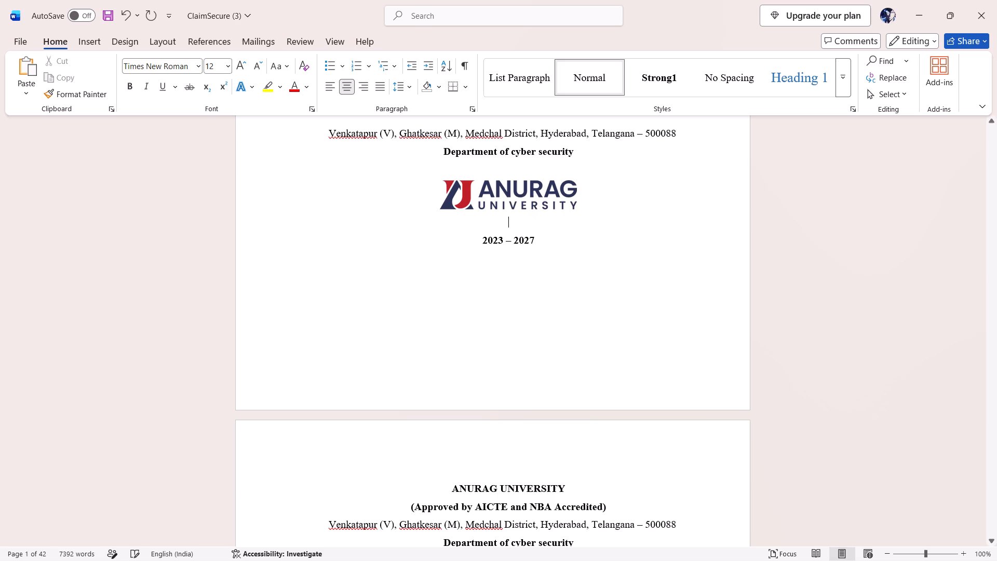
click(588, 146)
key(Return)
scroll(535, 204, up, 6)
scroll(535, 206, down, 7)
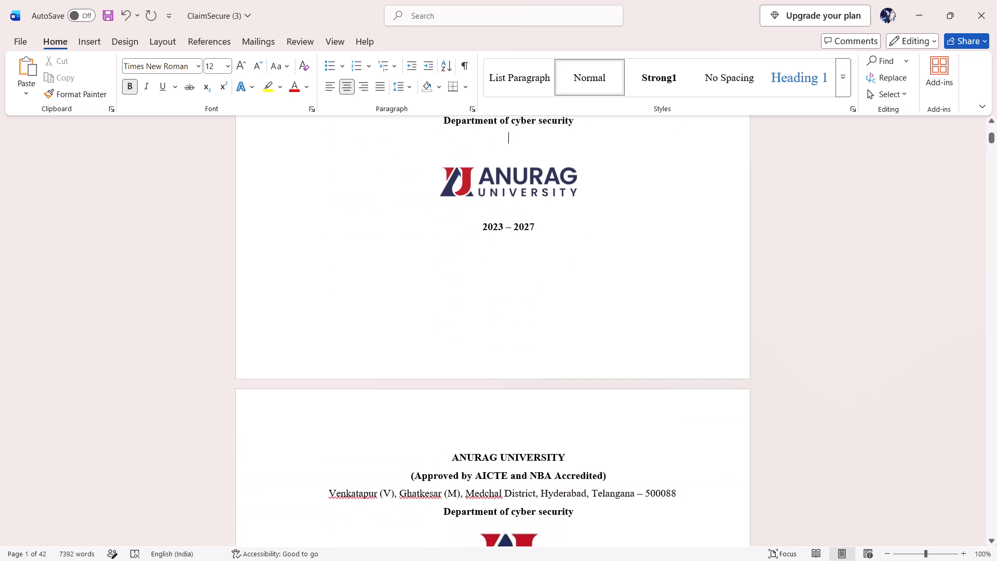
Replace the stacked Anurag University logo on the certificate page with the horizontal logo, about as wide as the department line.
scroll(533, 258, down, 8)
click(487, 330)
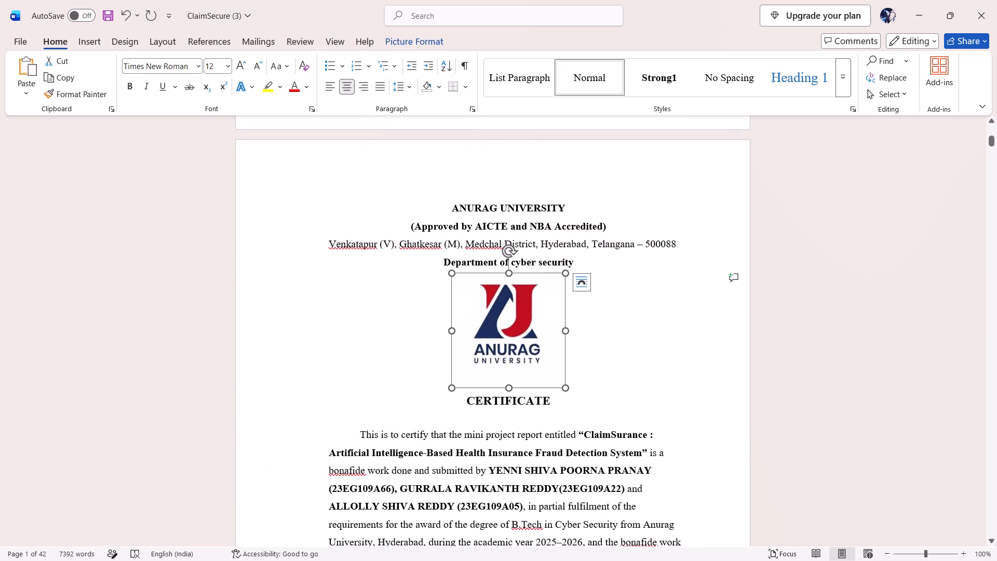
right_click(494, 340)
click(531, 217)
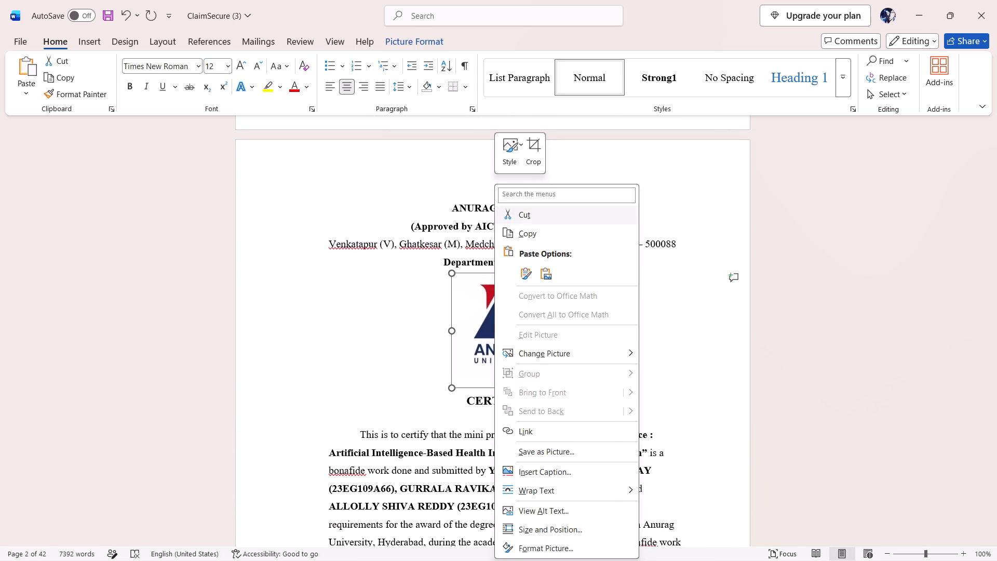
Insert the saved horizontal Anurag University logo from this device on the certificate page, between the department line and "CERTIFICATE".
click(77, 44)
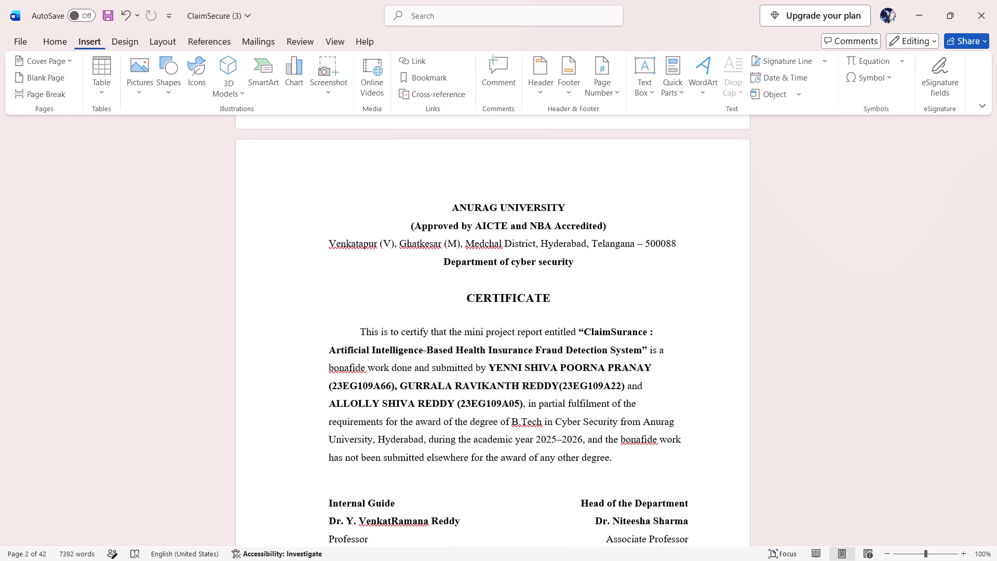
click(141, 70)
click(161, 135)
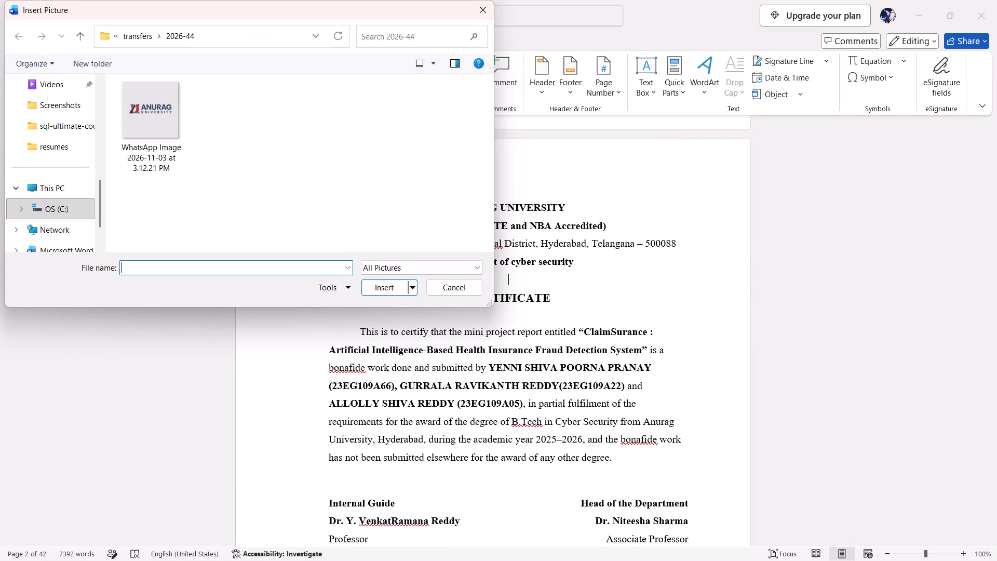
scroll(56, 149, up, 6)
click(60, 84)
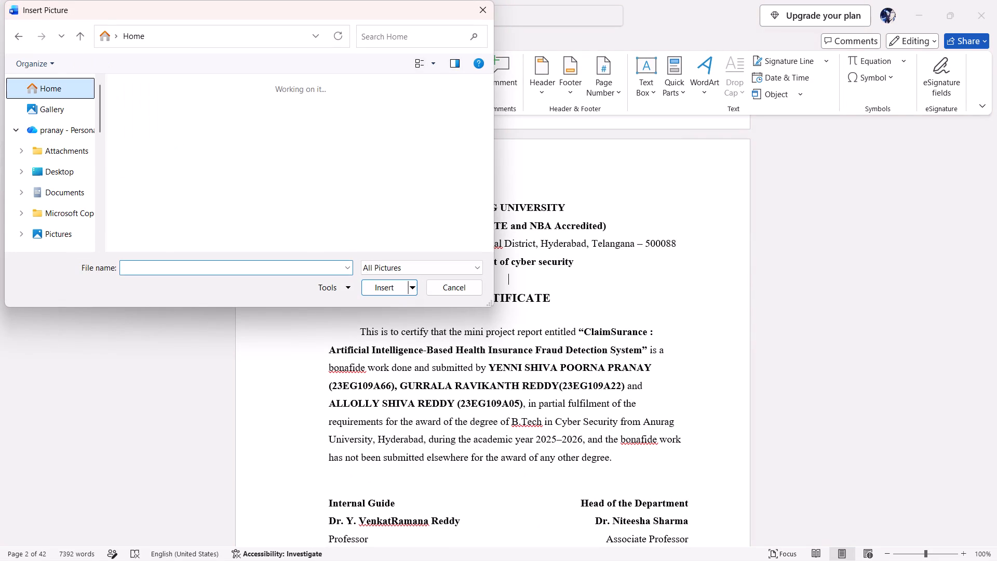
scroll(180, 177, down, 3)
double_click(174, 190)
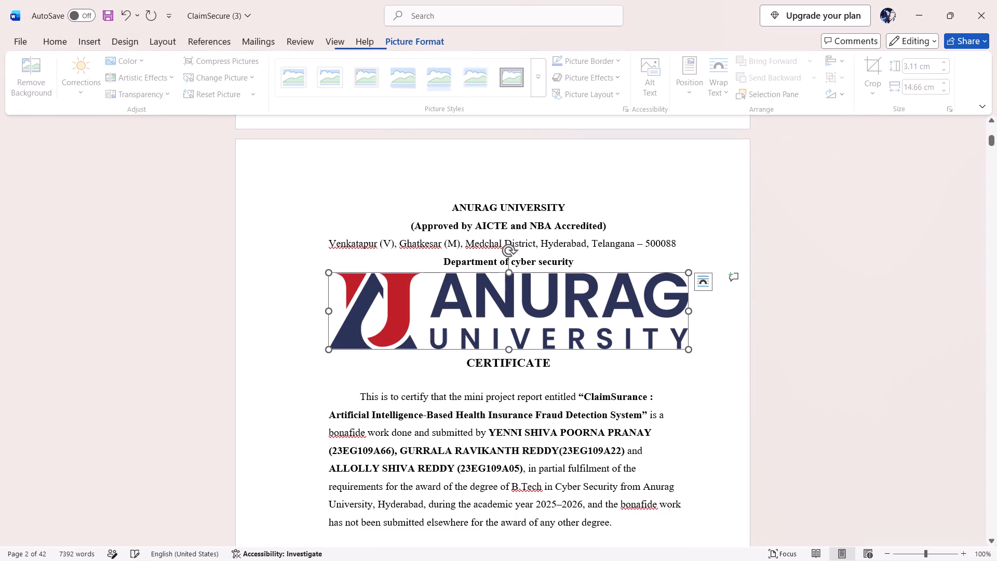
Shrink the certificate-page logo proportionally to about the width of the "Department of cyber security" line.
drag(692, 350, 635, 341)
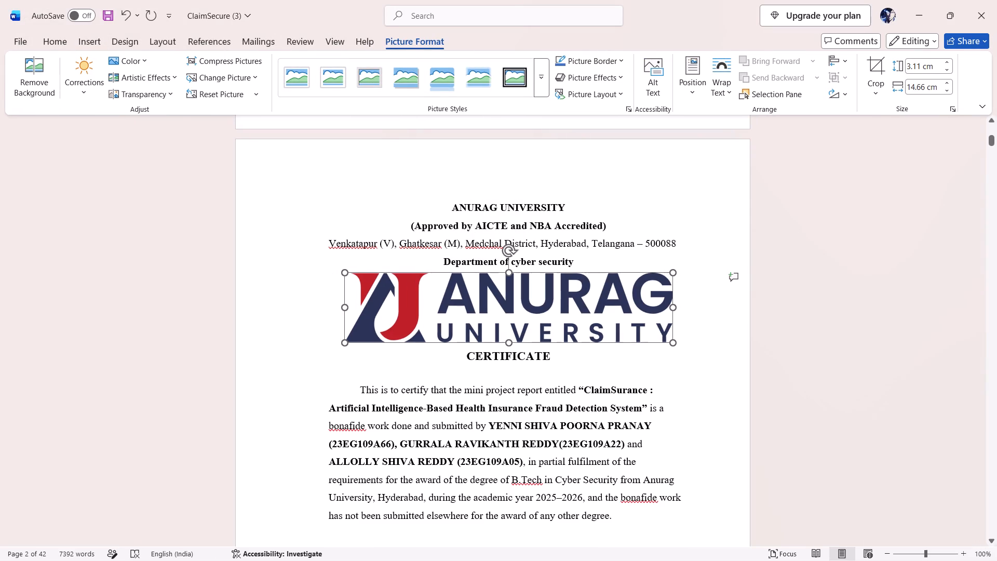
drag(635, 341, 475, 301)
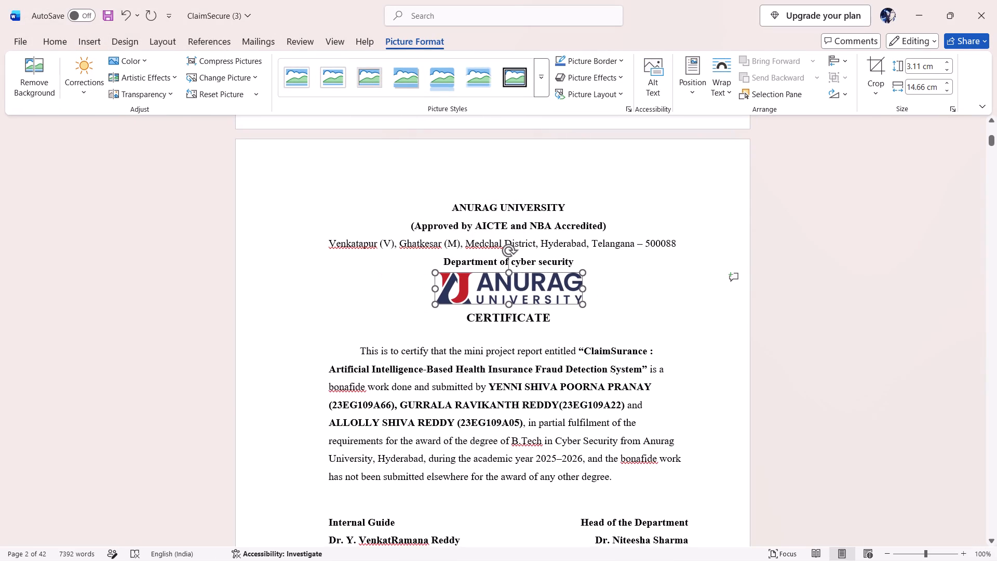
drag(475, 301, 458, 298)
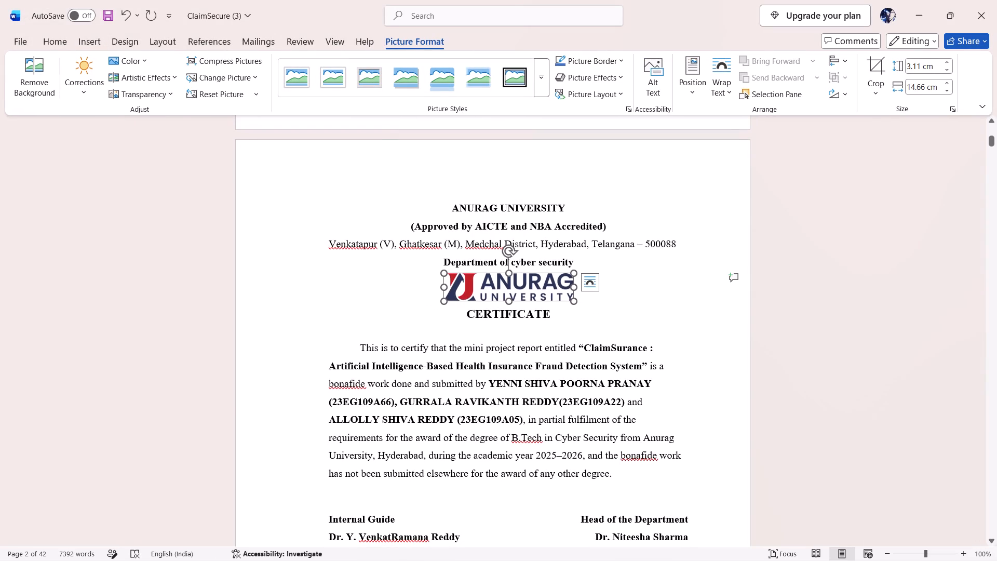
Add a blank line between the "Department of cyber security" line and the logo on the certificate page.
click(585, 259)
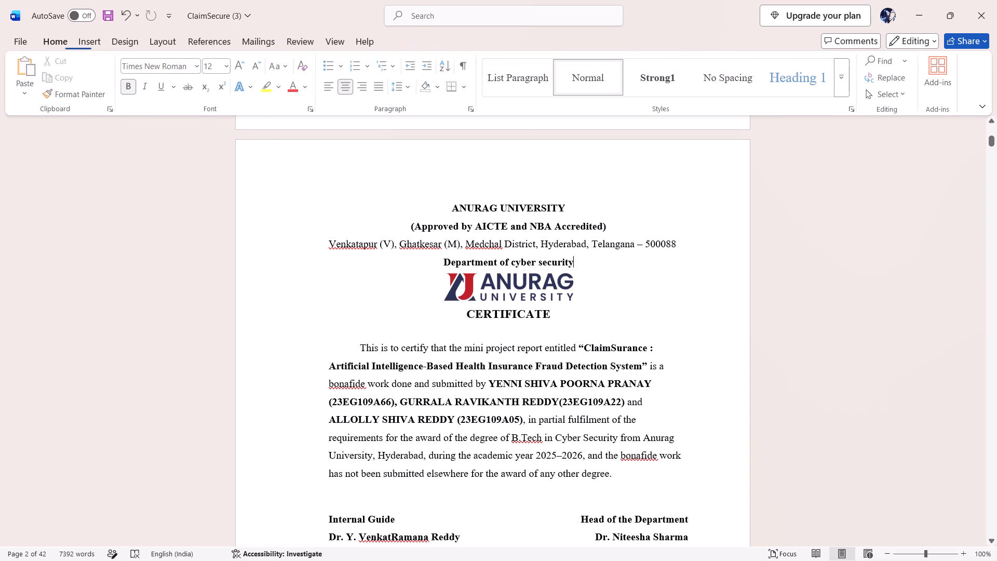
key(Return)
click(590, 319)
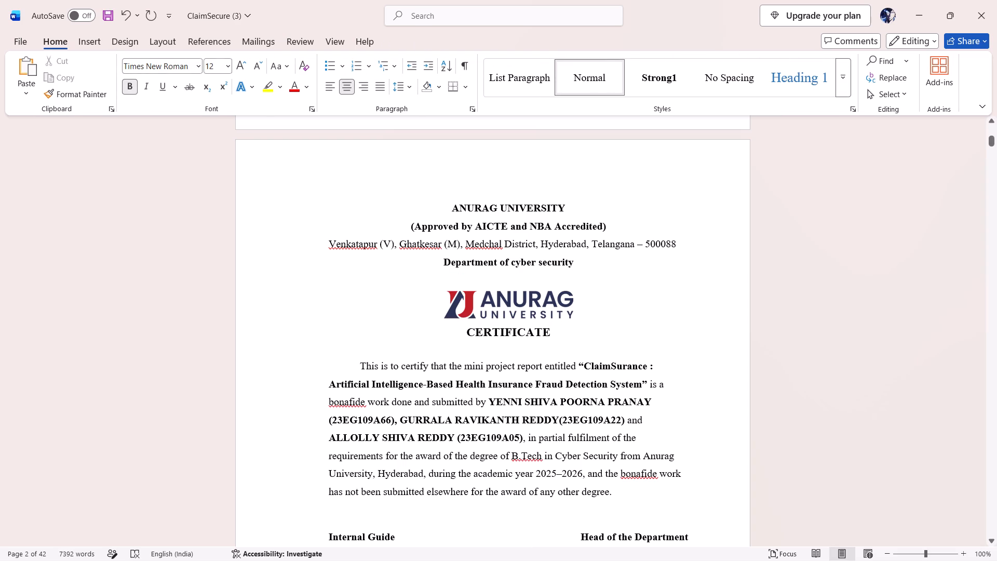
Add a blank line between the certificate page's logo and the "CERTIFICATE" heading.
key(Return)
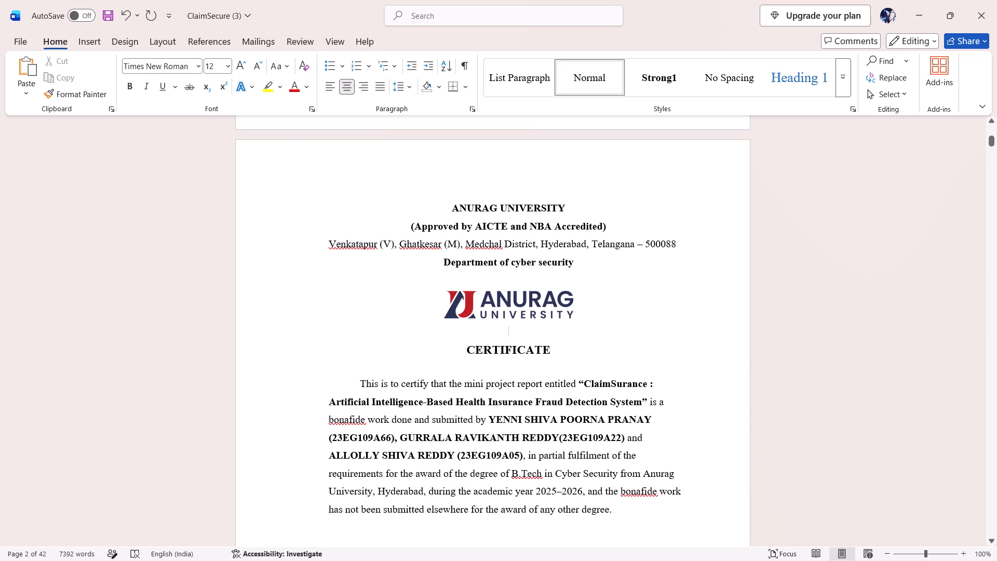
scroll(569, 314, down, 1)
scroll(494, 330, down, 2)
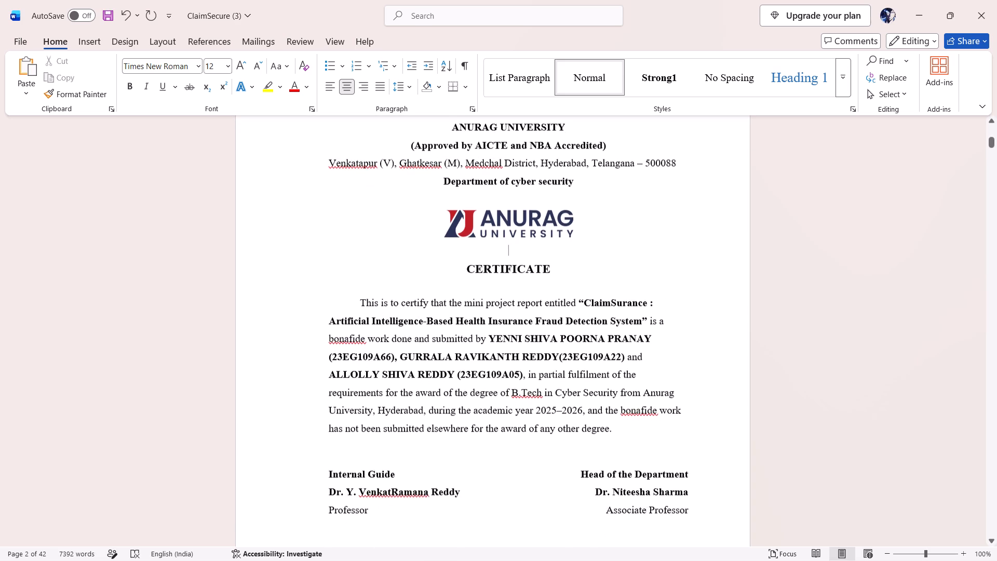
scroll(474, 295, up, 3)
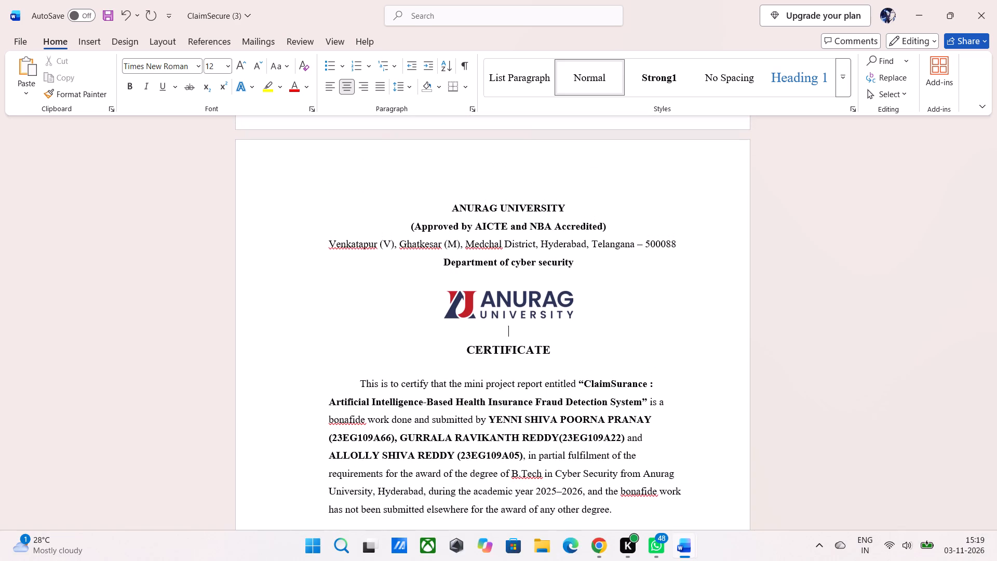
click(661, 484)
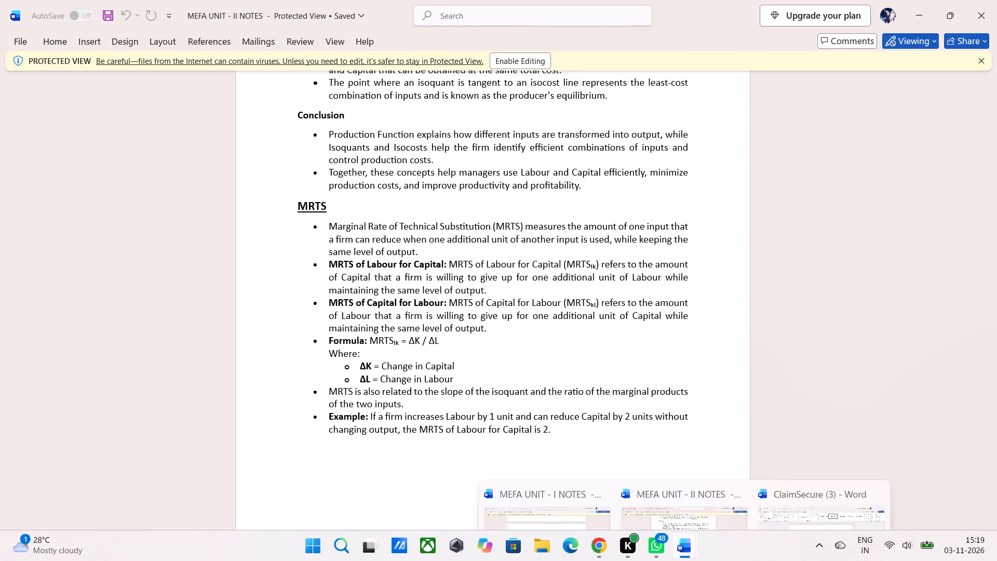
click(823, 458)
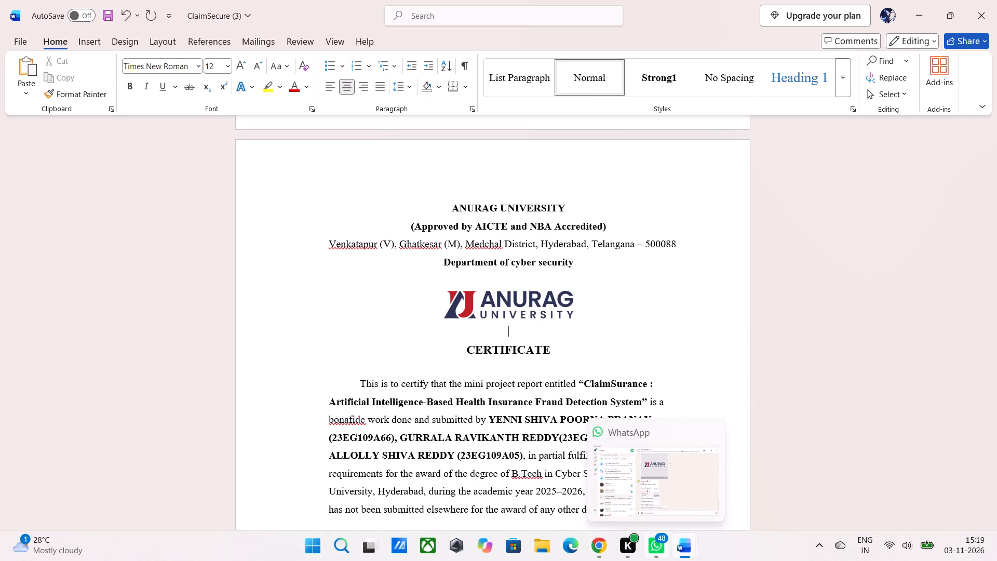
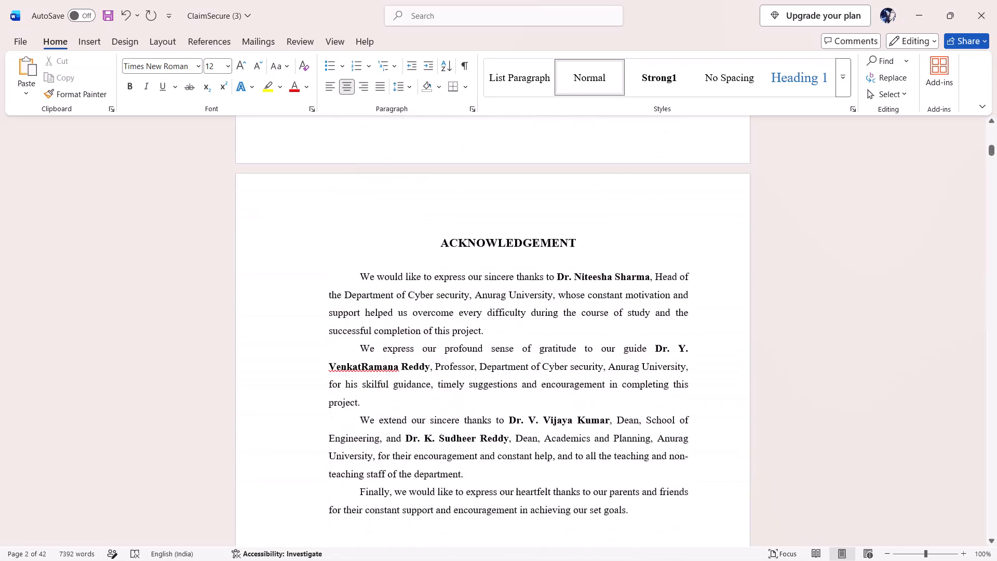
Review the acknowledgement, declaration and following front pages up to the abstract, and return to the report's cover page.
scroll(555, 334, down, 7)
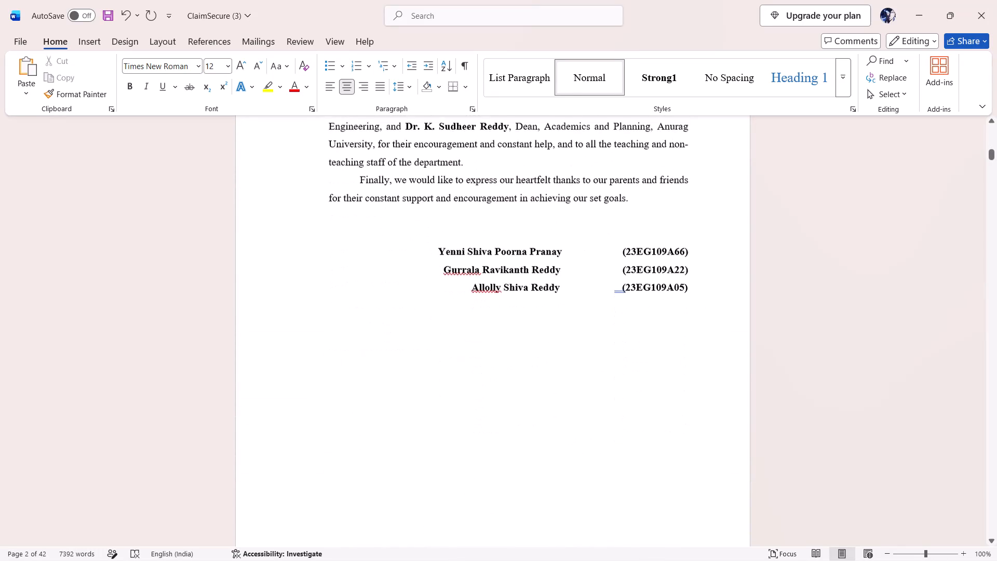
scroll(554, 331, down, 20)
scroll(554, 331, down, 9)
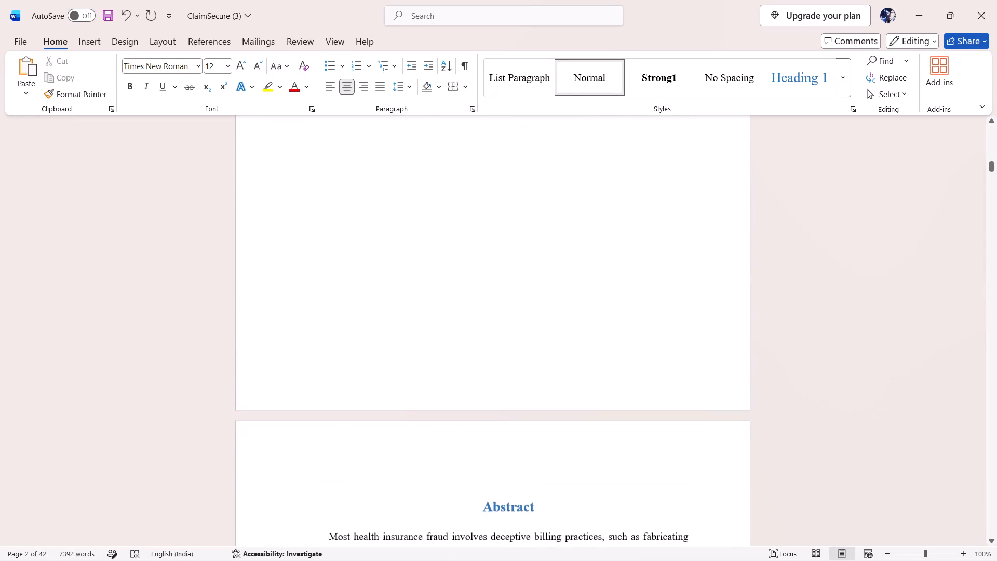
scroll(557, 305, down, 10)
scroll(555, 303, up, 17)
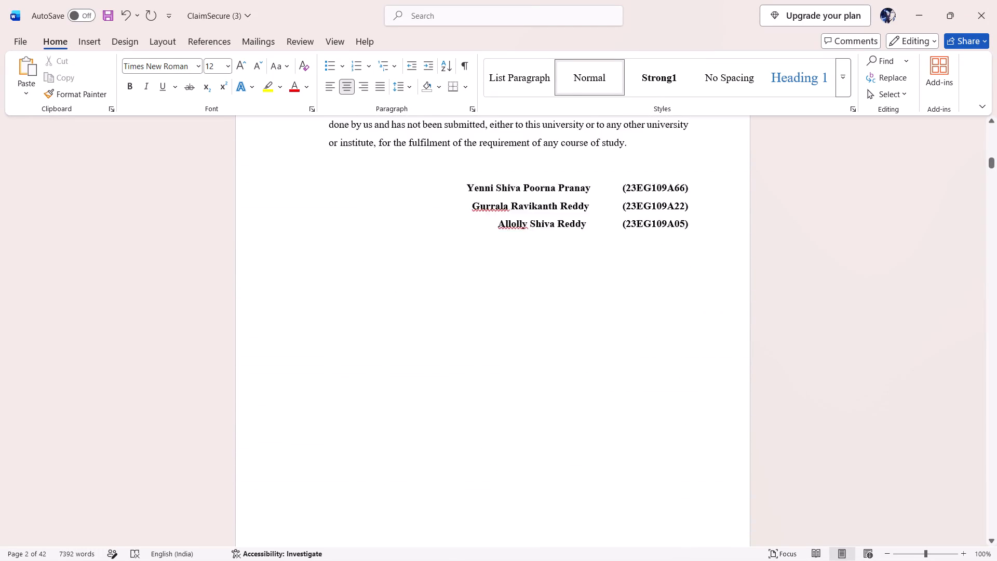
scroll(553, 295, up, 10)
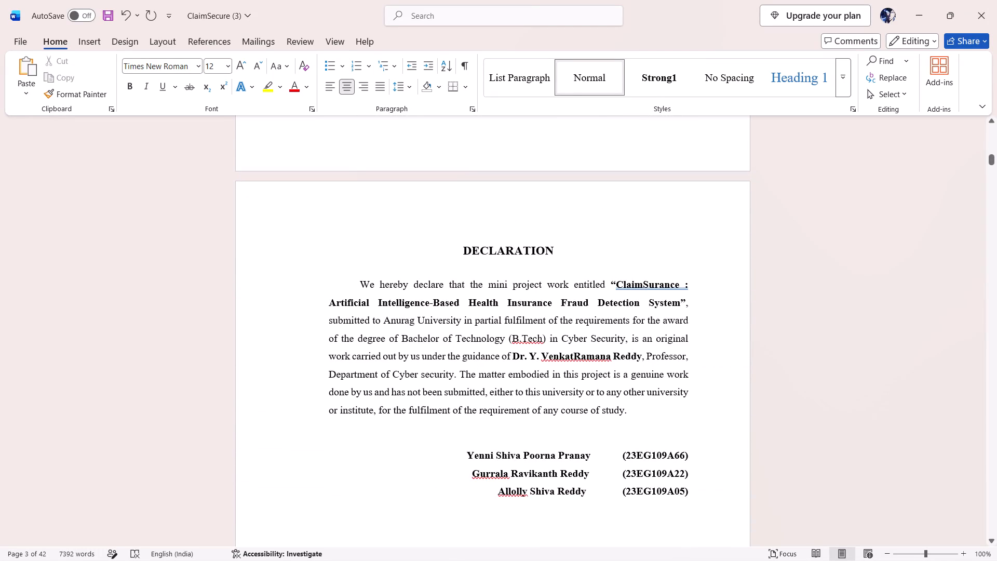
drag(993, 162, 989, 108)
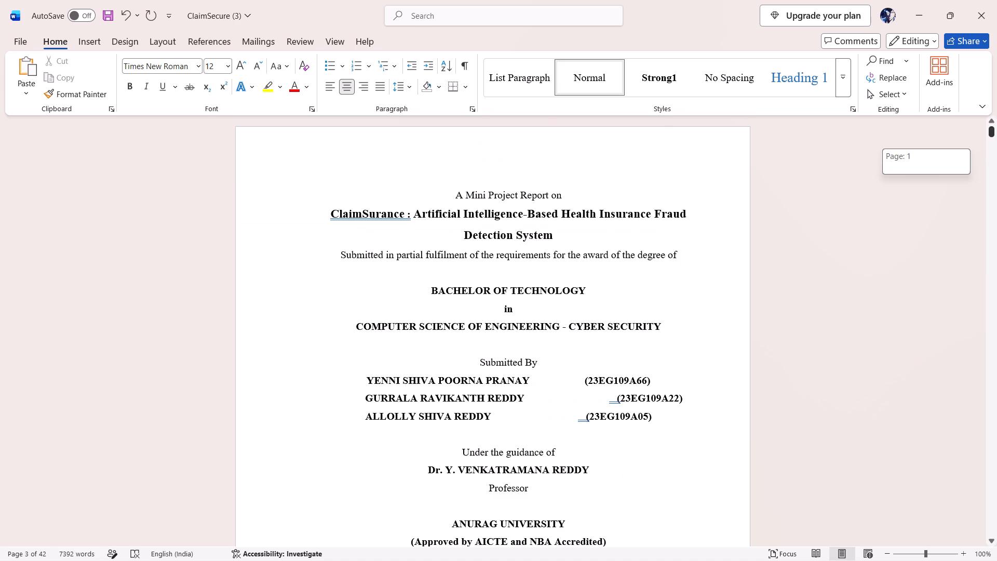
drag(989, 108, 987, 89)
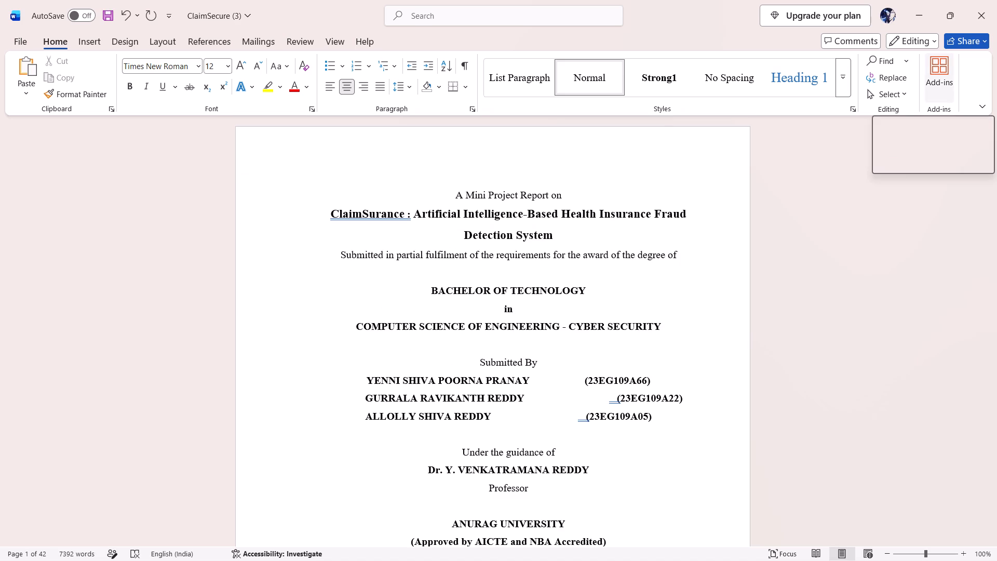
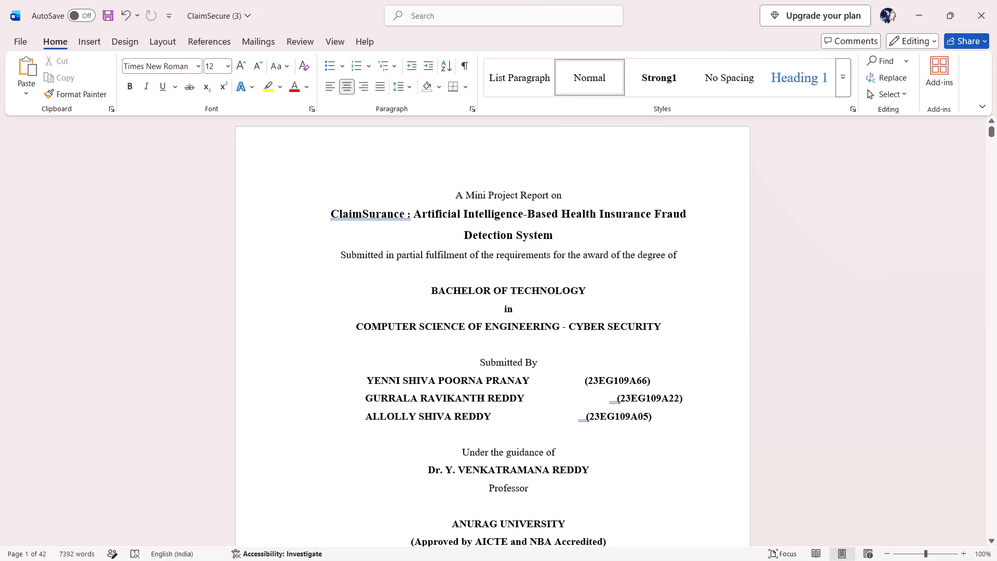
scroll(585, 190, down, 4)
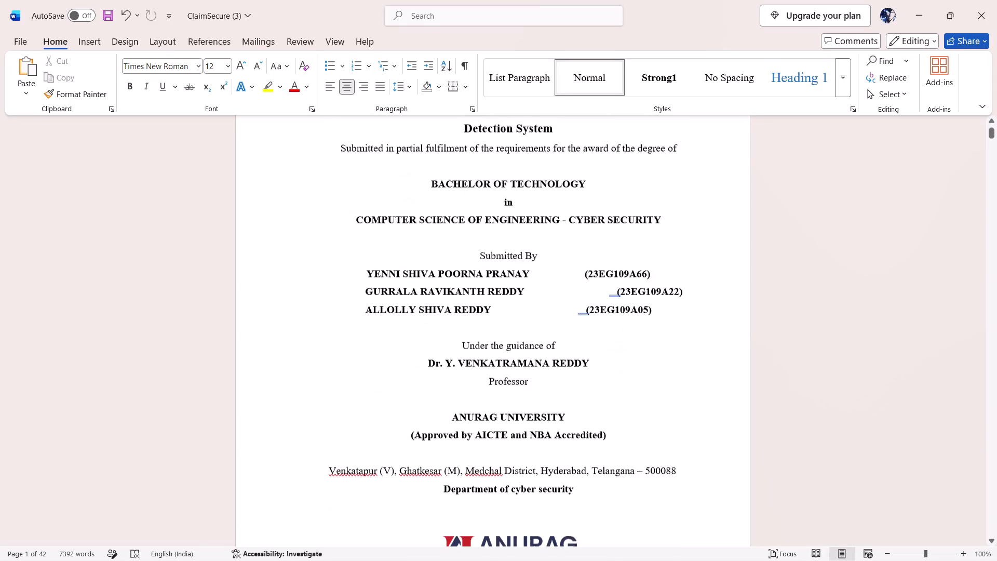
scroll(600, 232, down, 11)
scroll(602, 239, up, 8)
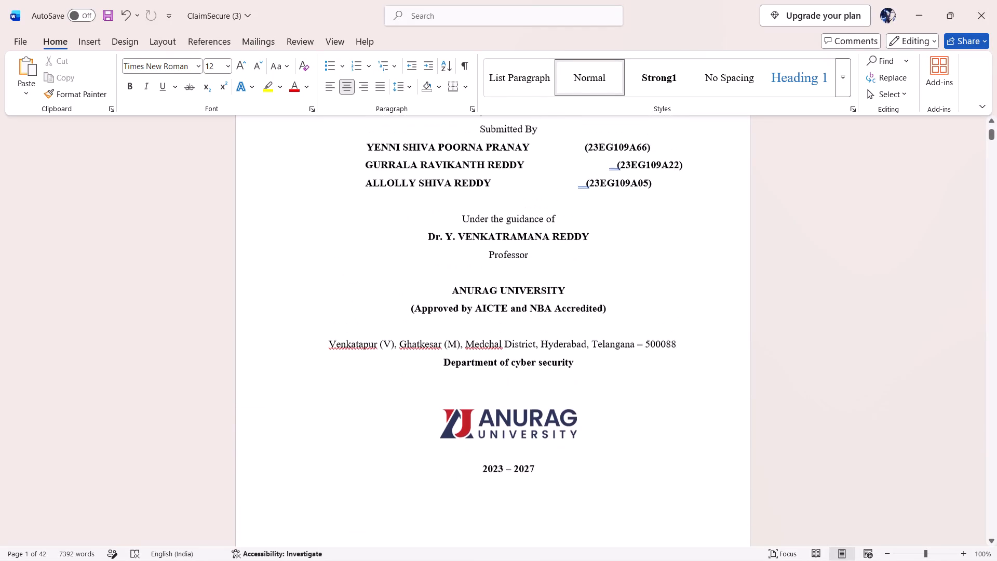
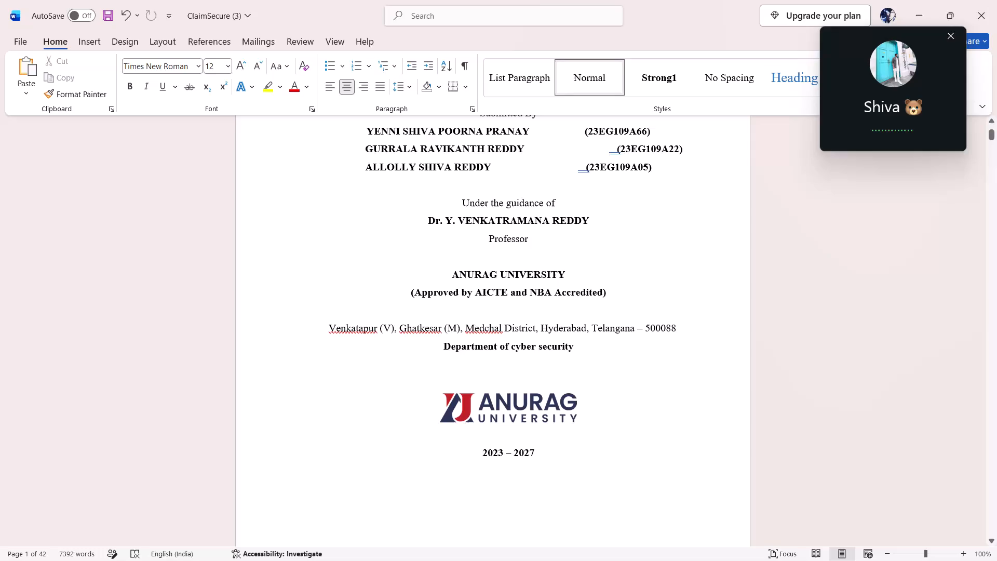
Remove the extra spaces before the second student's roll number on the cover page, aligning it with the other roll numbers.
scroll(574, 364, up, 1)
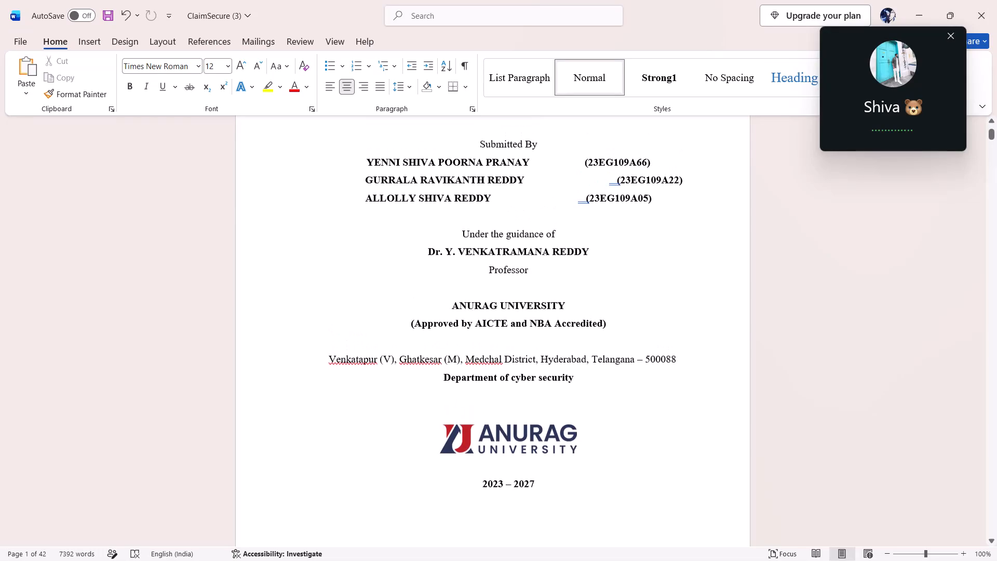
click(617, 183)
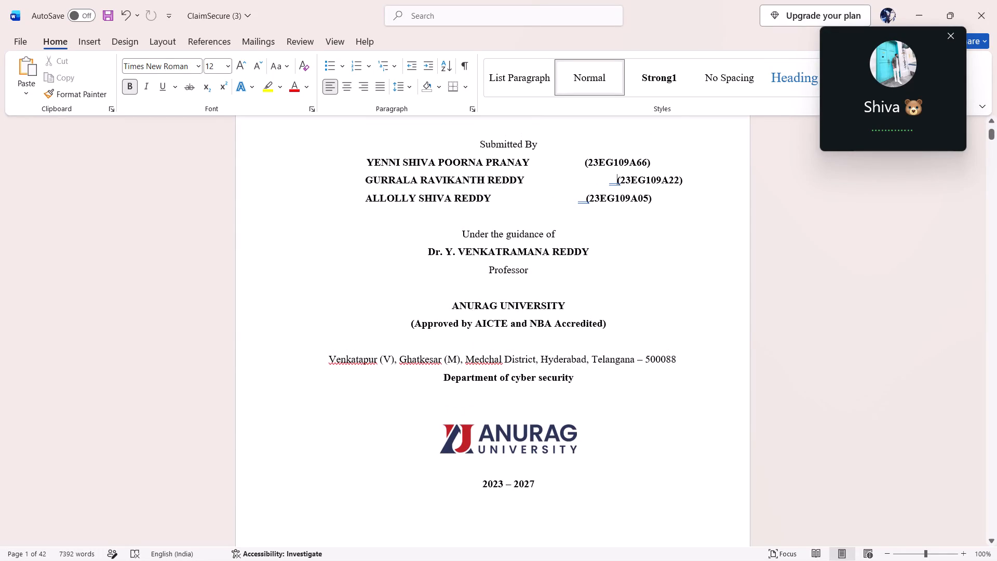
key(BackSpace)
key(BackSpace)
key(BackSpace)
key(BackSpace)
key(BackSpace)
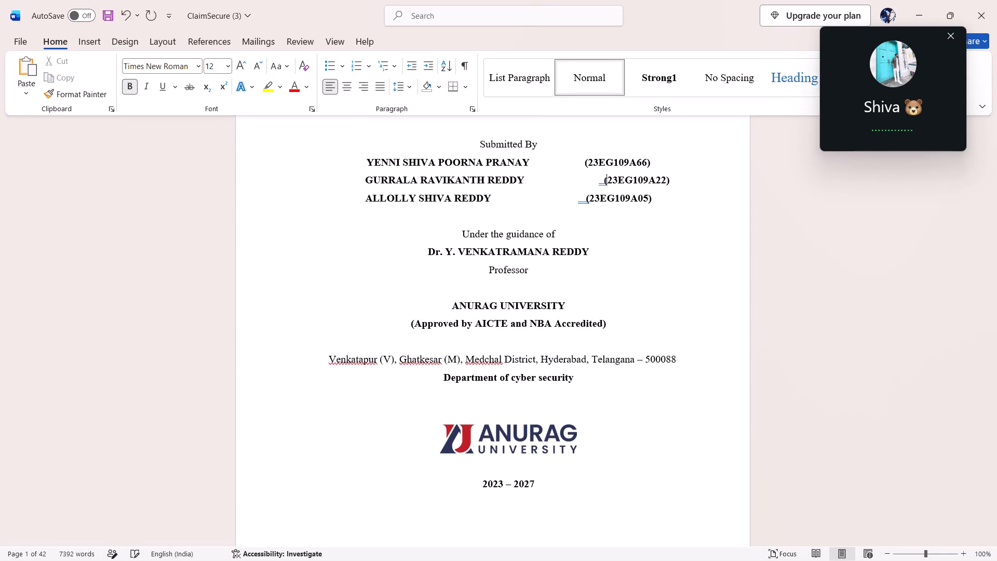
key(BackSpace)
key(BackSpace)
key(BackSpace)
key(BackSpace)
key(BackSpace)
key(BackSpace)
key(BackSpace)
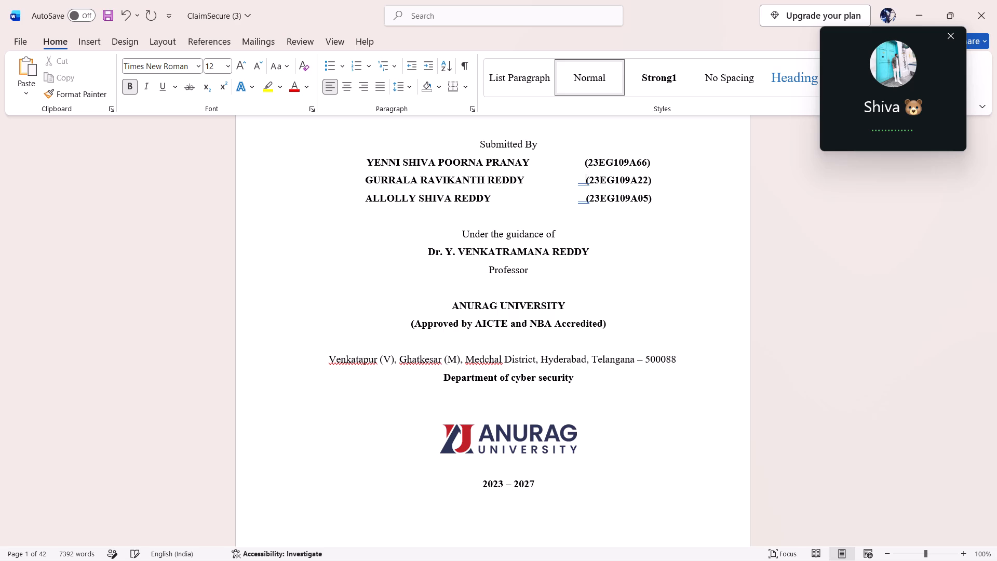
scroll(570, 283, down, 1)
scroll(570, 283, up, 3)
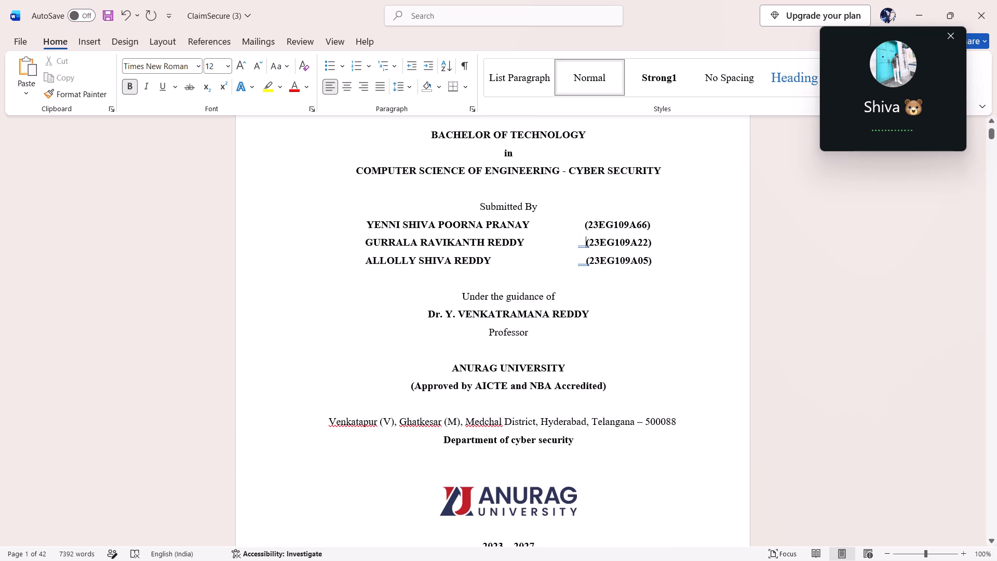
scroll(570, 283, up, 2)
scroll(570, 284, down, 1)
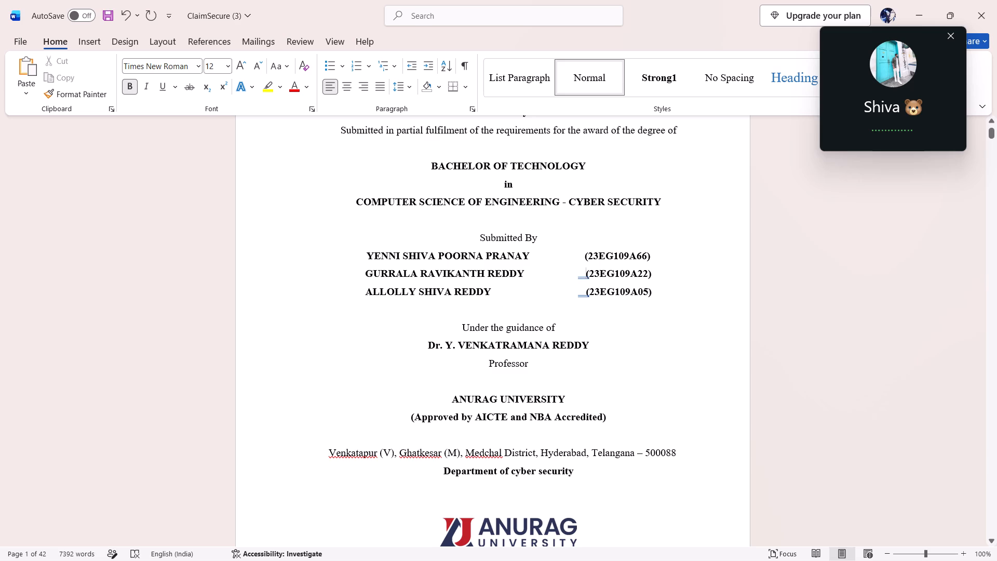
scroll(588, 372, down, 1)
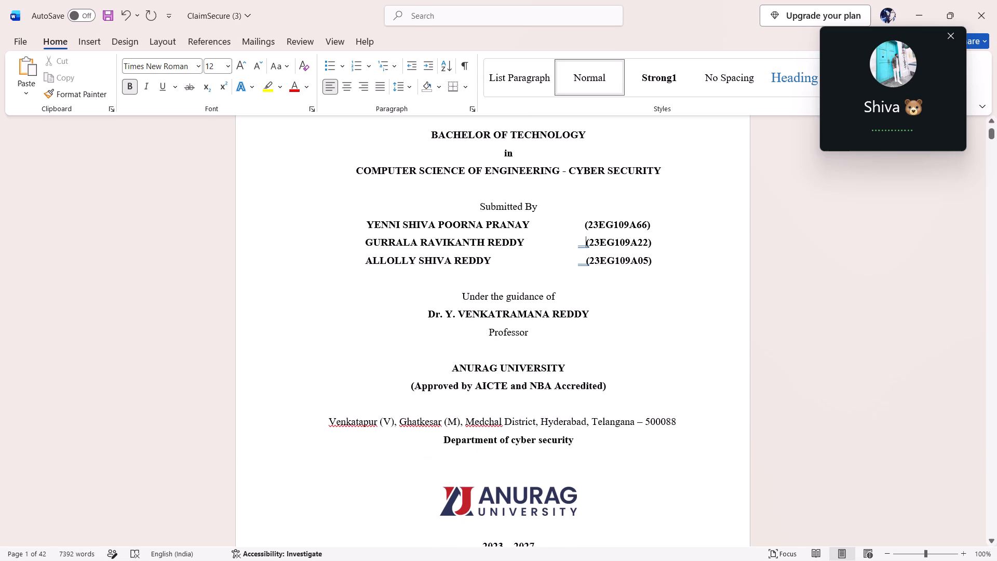
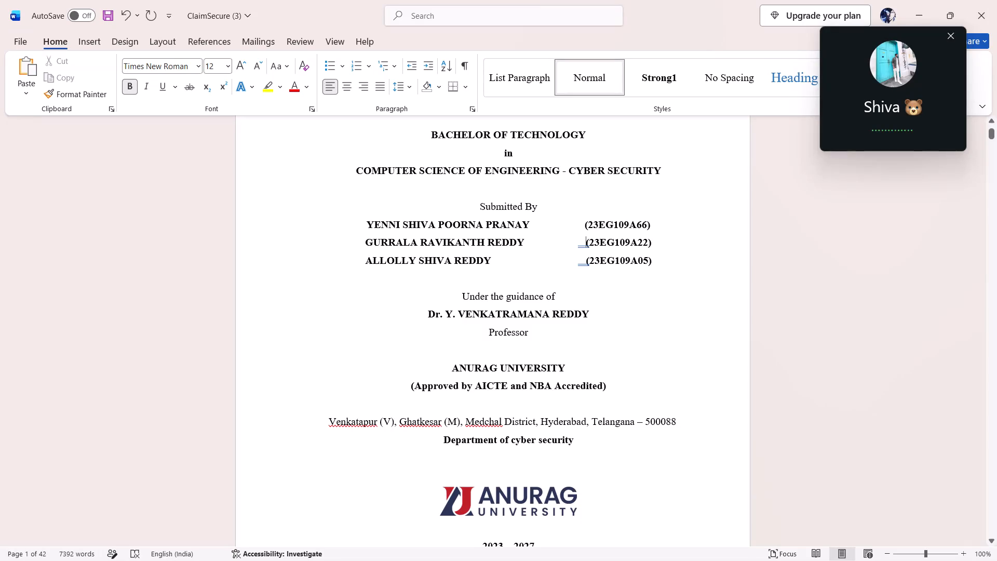
Export the report as a PDF named "ClaimSecure RE-ED" in the 2026-44 transfers folder.
click(29, 42)
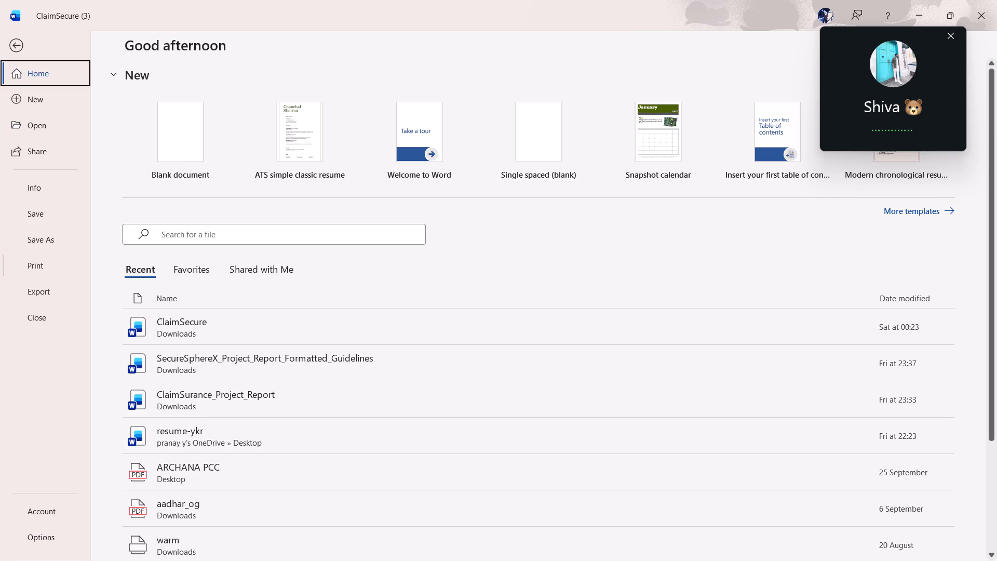
click(52, 290)
click(368, 181)
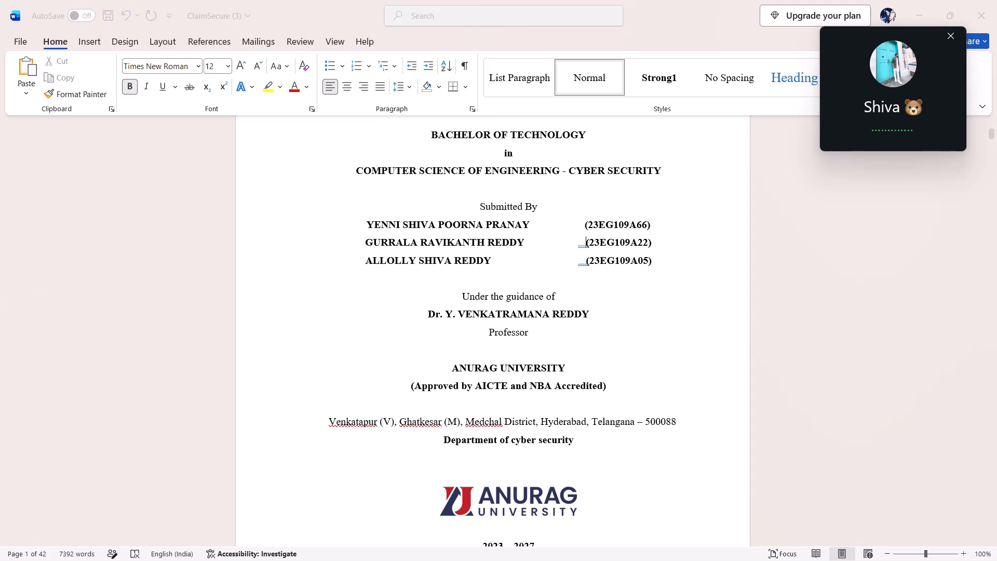
click(188, 215)
click(188, 215)
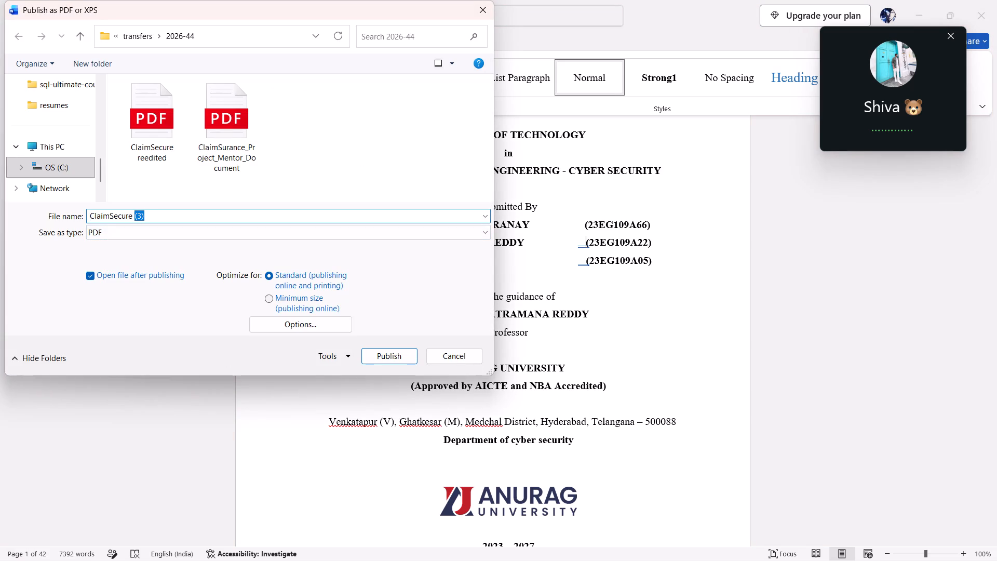
key(BackSpace)
text(RE-ED)
click(389, 358)
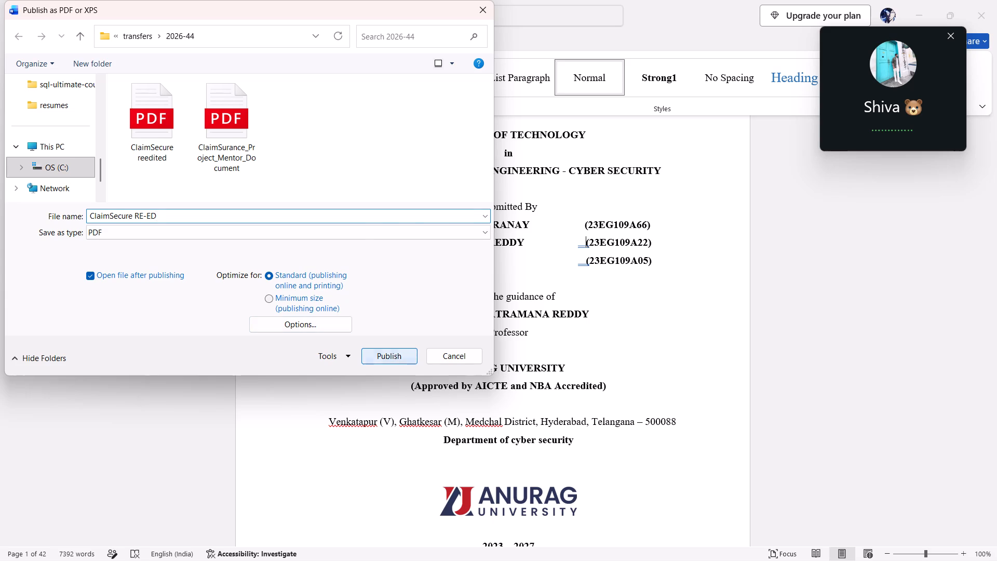
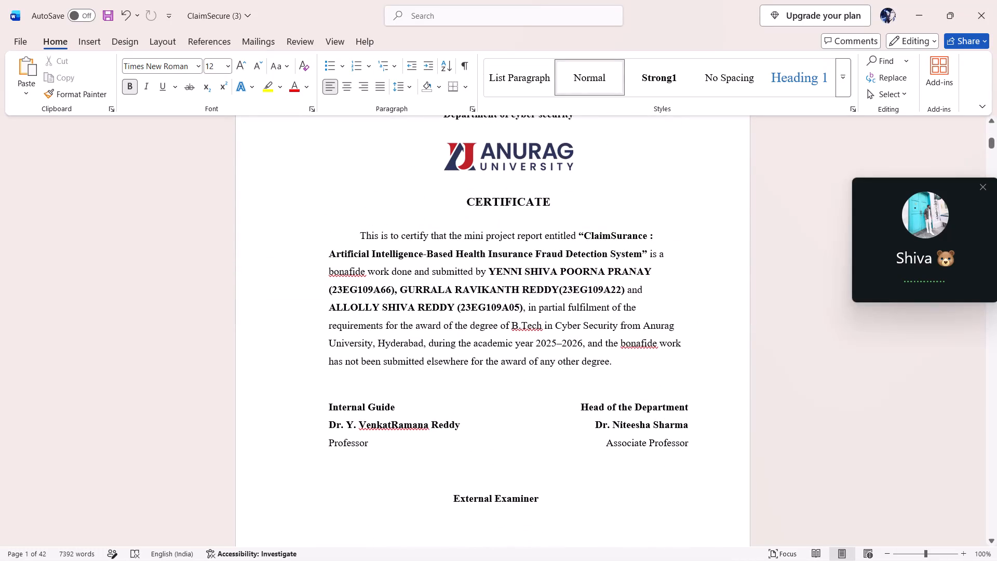
Change the bold student names and roll numbers in the certificate paragraph to lowercase, finishing with Capitalize Each Word.
drag(491, 270, 520, 308)
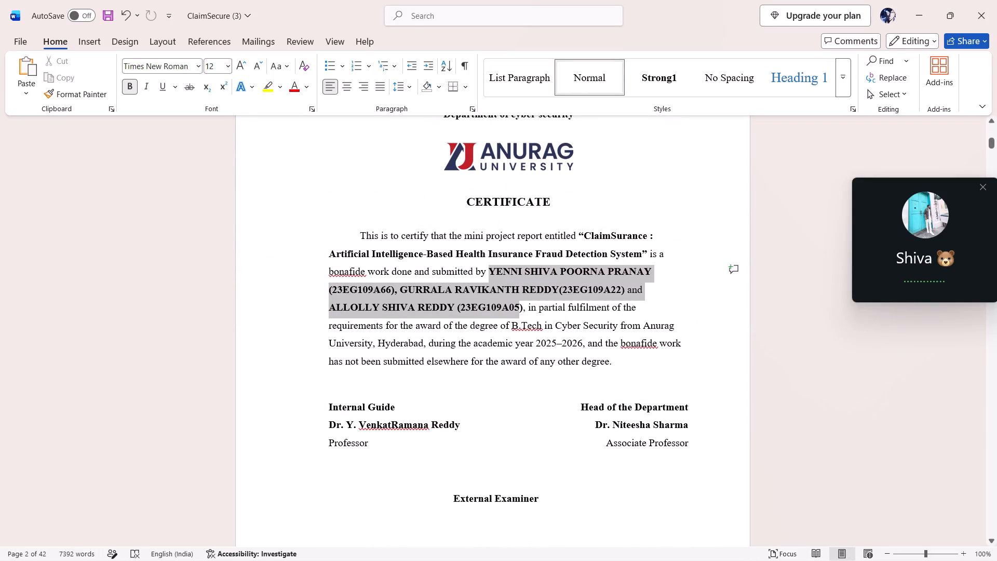
drag(520, 308, 520, 312)
drag(520, 312, 521, 312)
drag(521, 312, 522, 305)
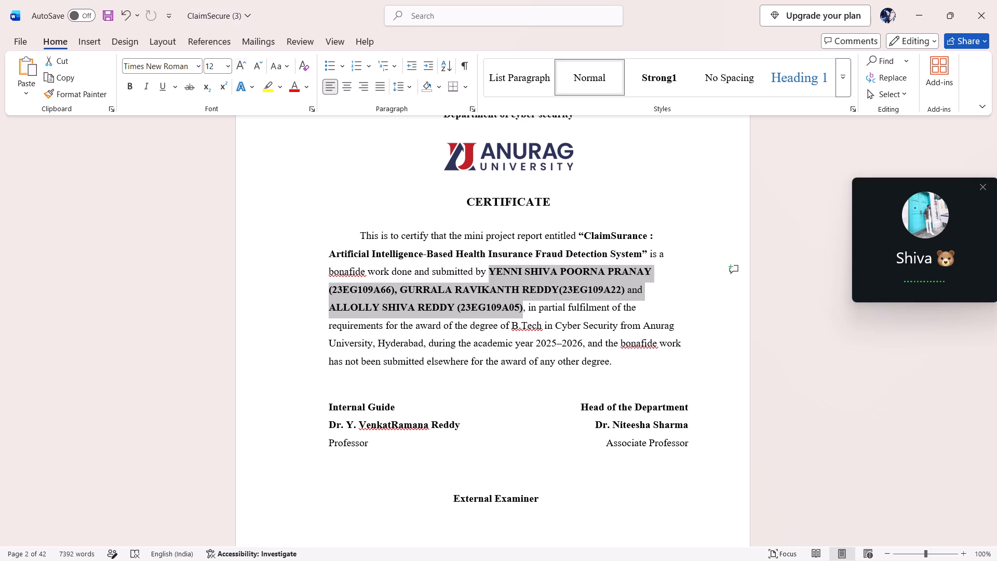
click(290, 69)
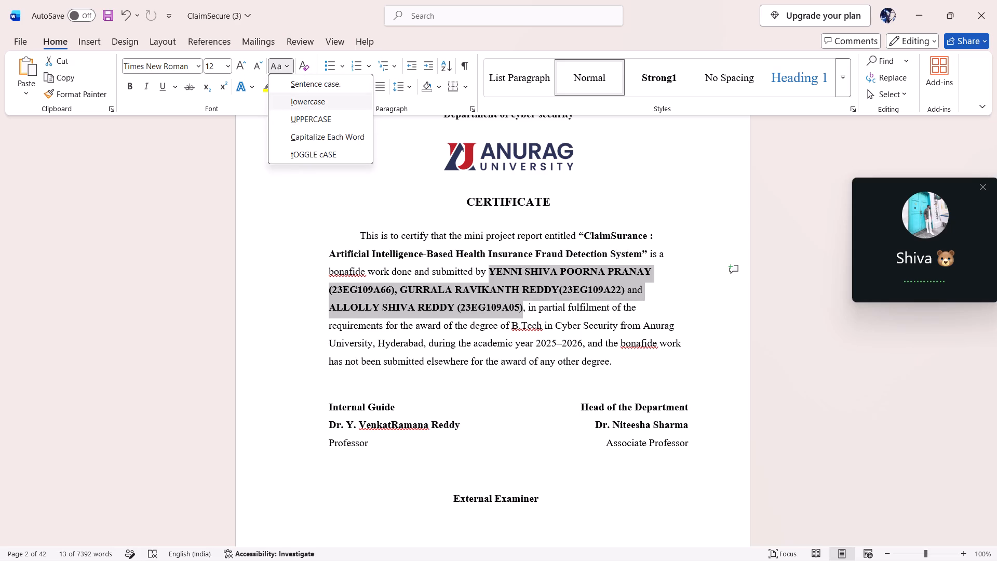
click(311, 104)
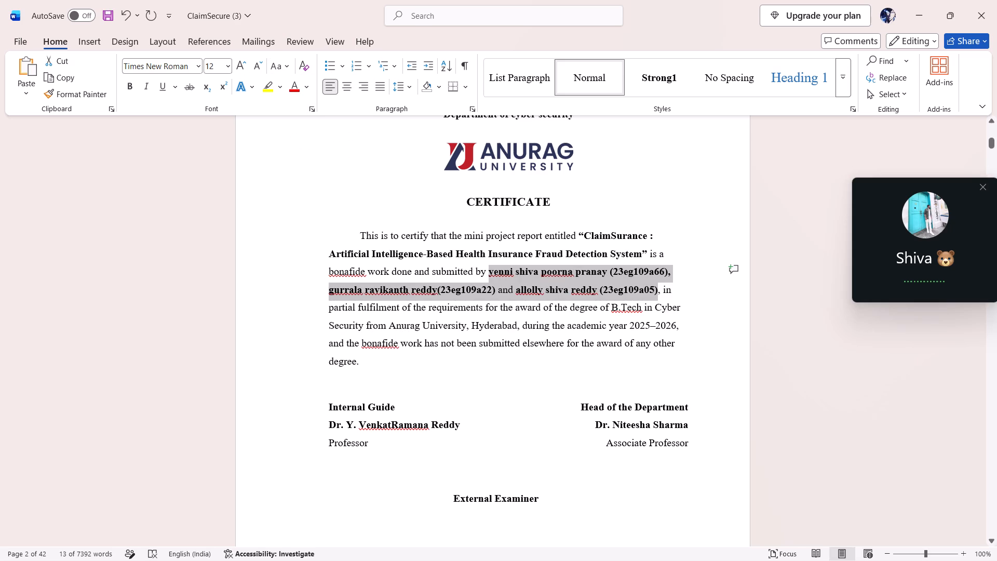
click(284, 68)
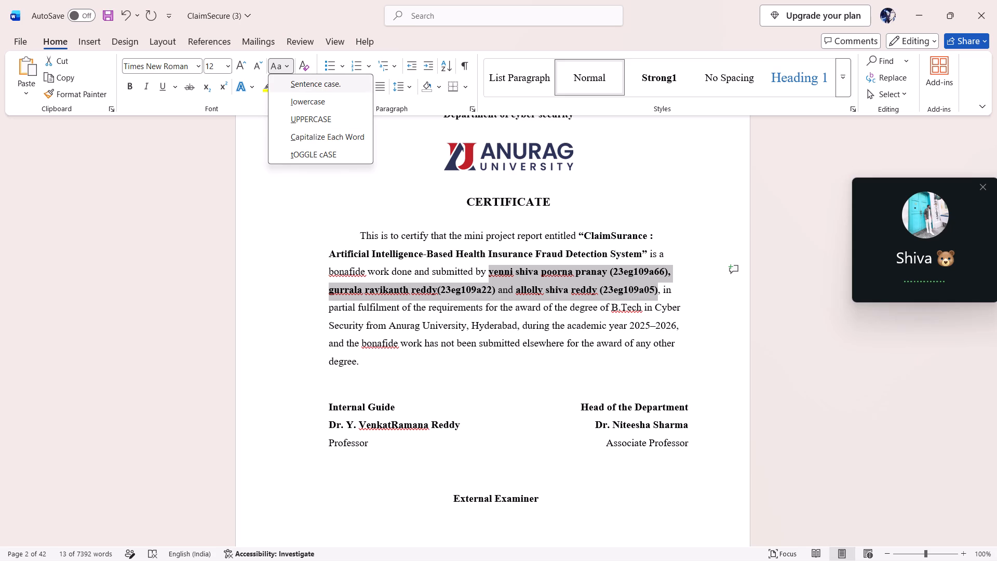
click(314, 144)
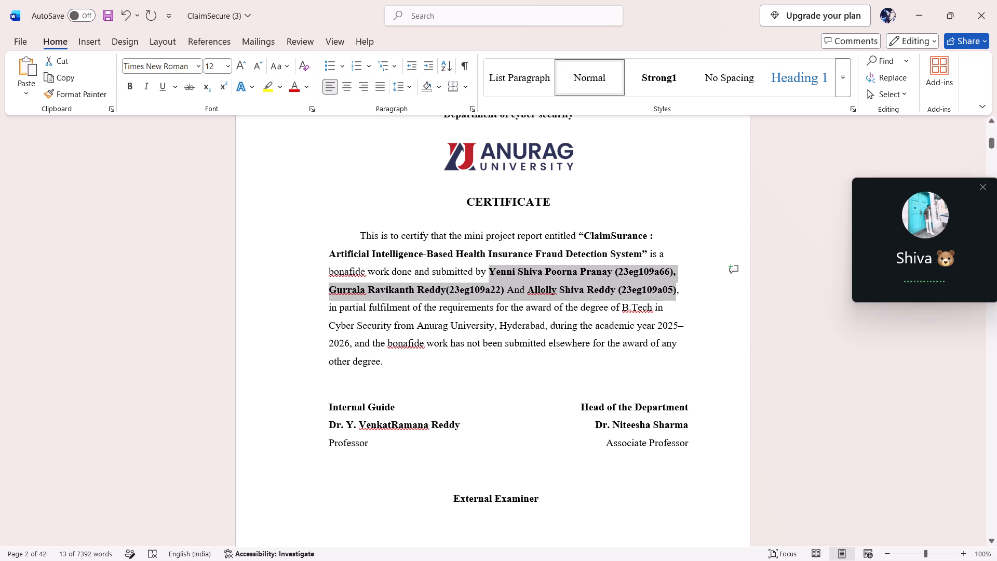
click(680, 304)
Move the guide's name in the second Acknowledgement paragraph onto a new line with no first-line indent.
scroll(540, 332, down, 3)
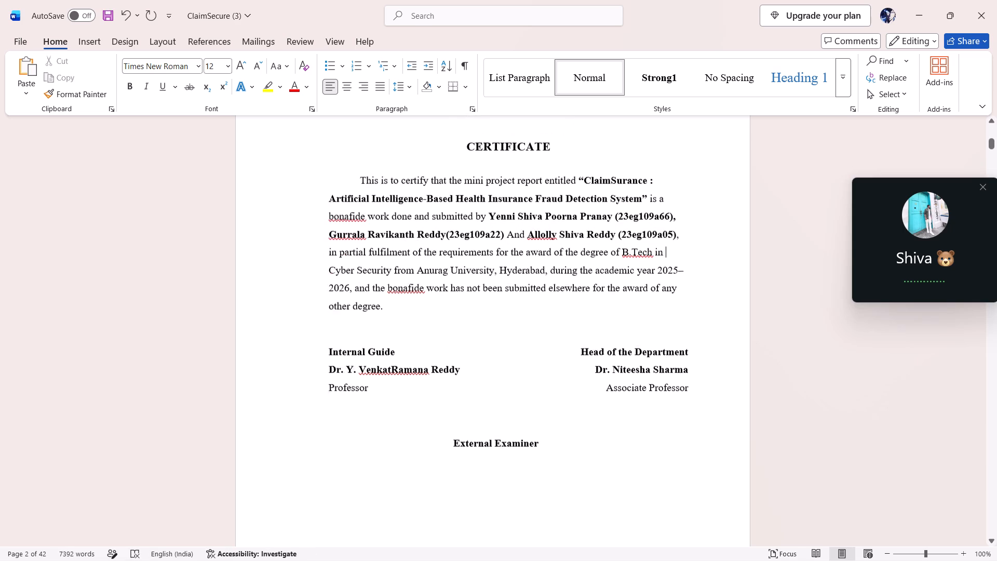
scroll(540, 331, down, 15)
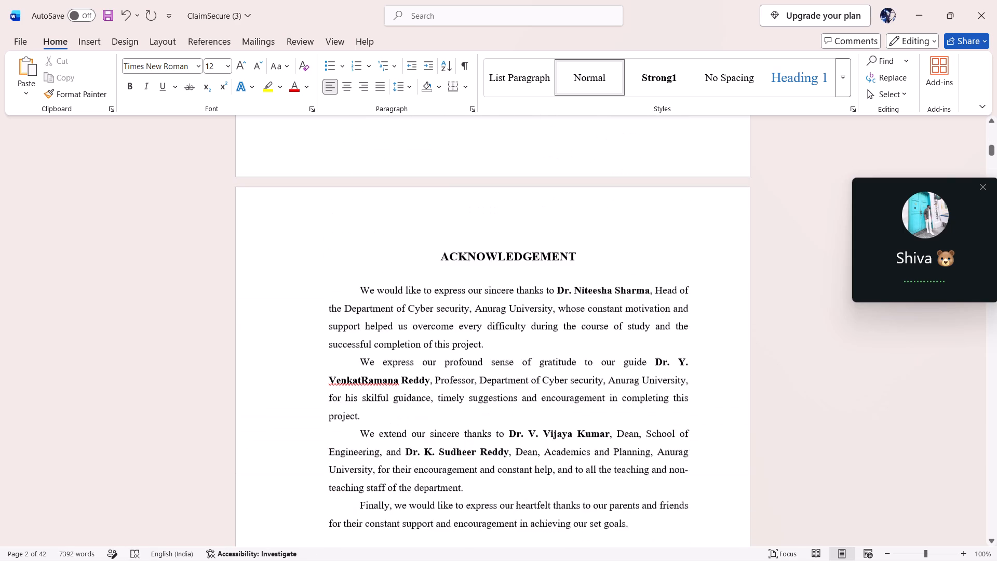
scroll(536, 319, down, 2)
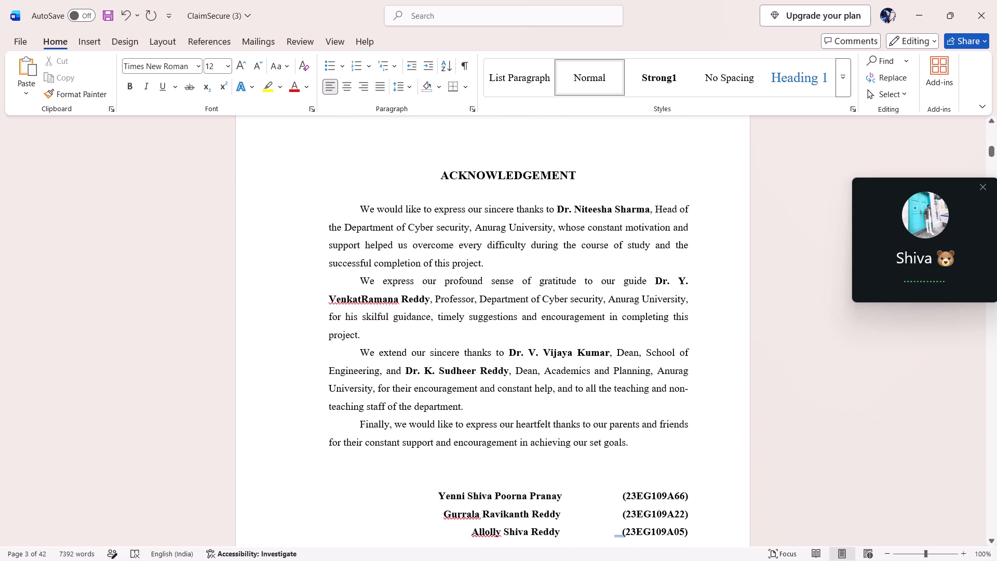
click(655, 281)
key(Return)
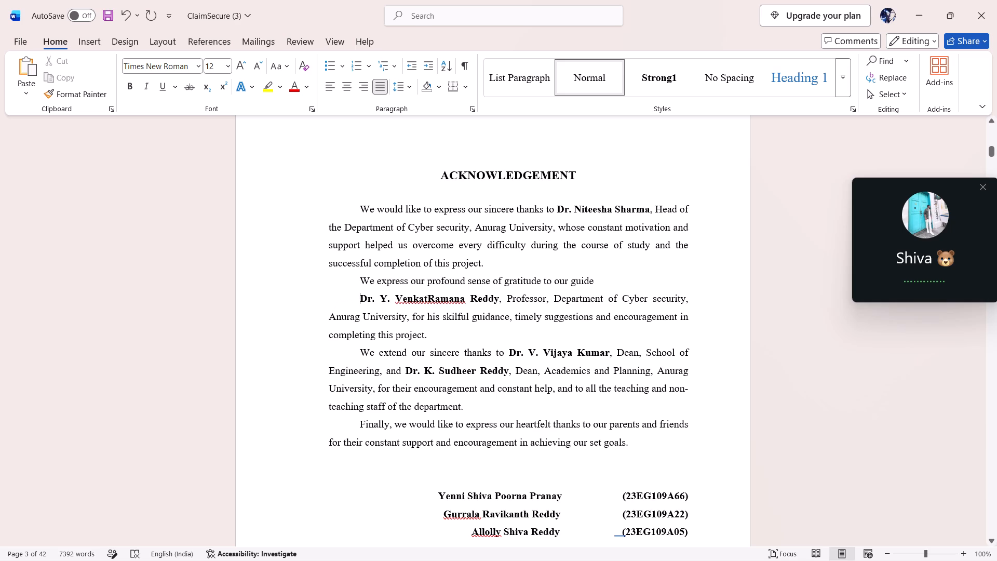
key(BackSpace)
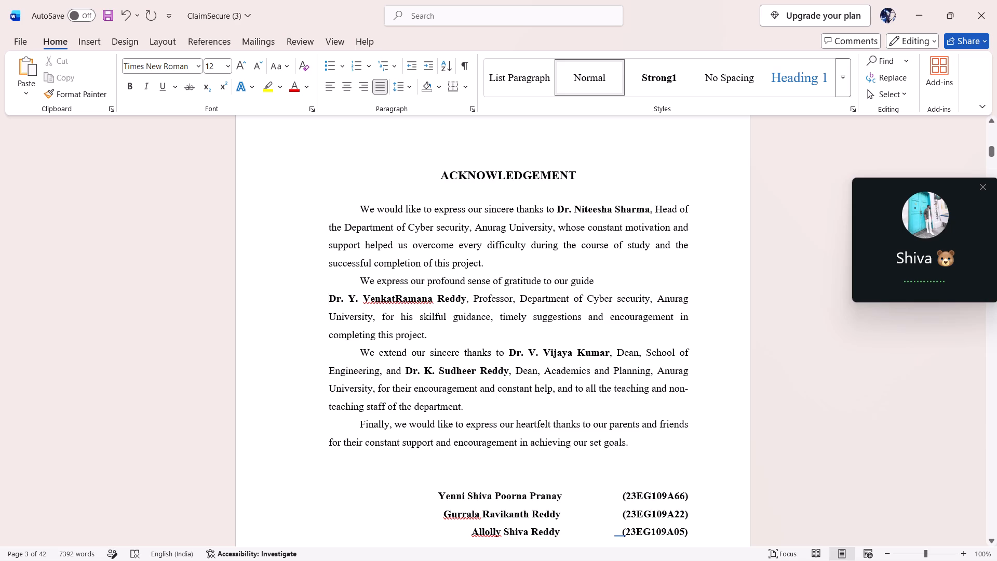
Open the report's file options for saving or exporting the updated version.
scroll(540, 343, down, 4)
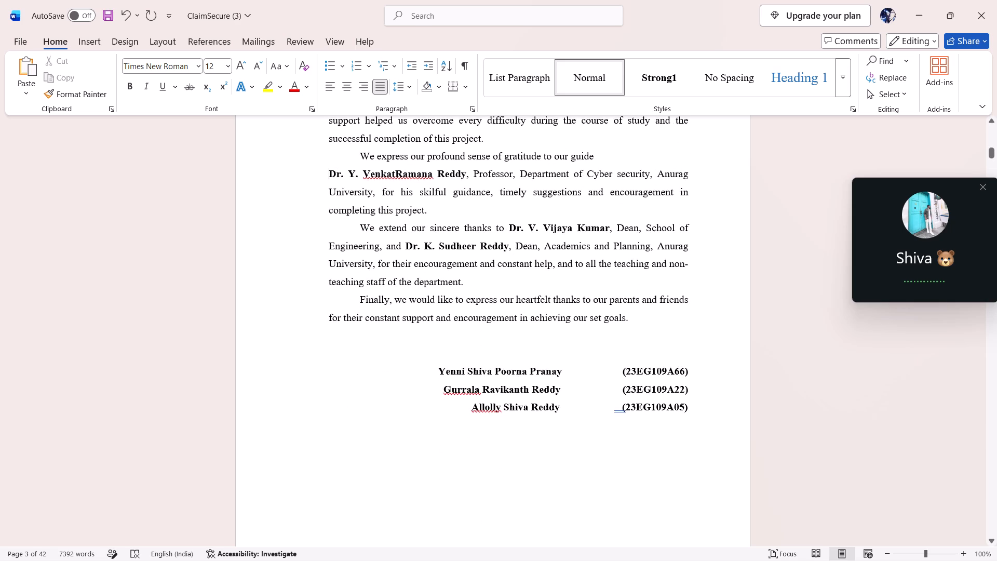
scroll(533, 340, down, 4)
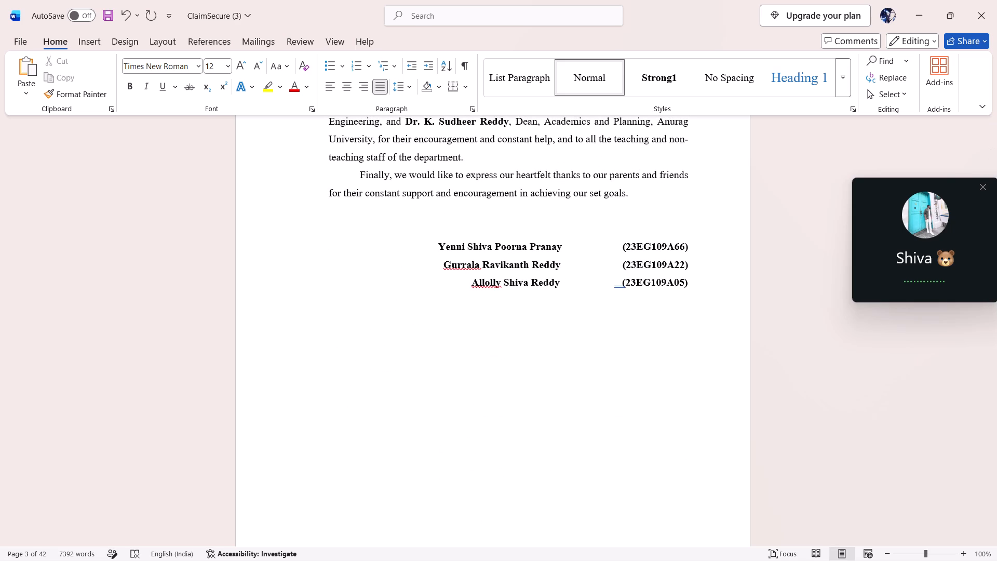
click(20, 43)
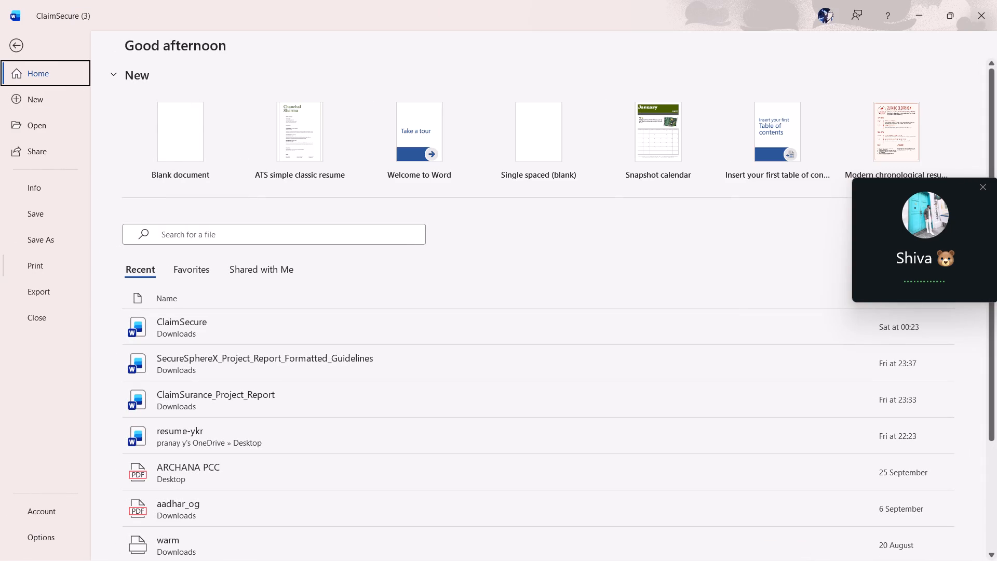
Export the updated report as a PDF named "ClaimSecure RE-" in the 2026-44 transfers folder, and close the PDF viewer.
click(47, 289)
click(350, 195)
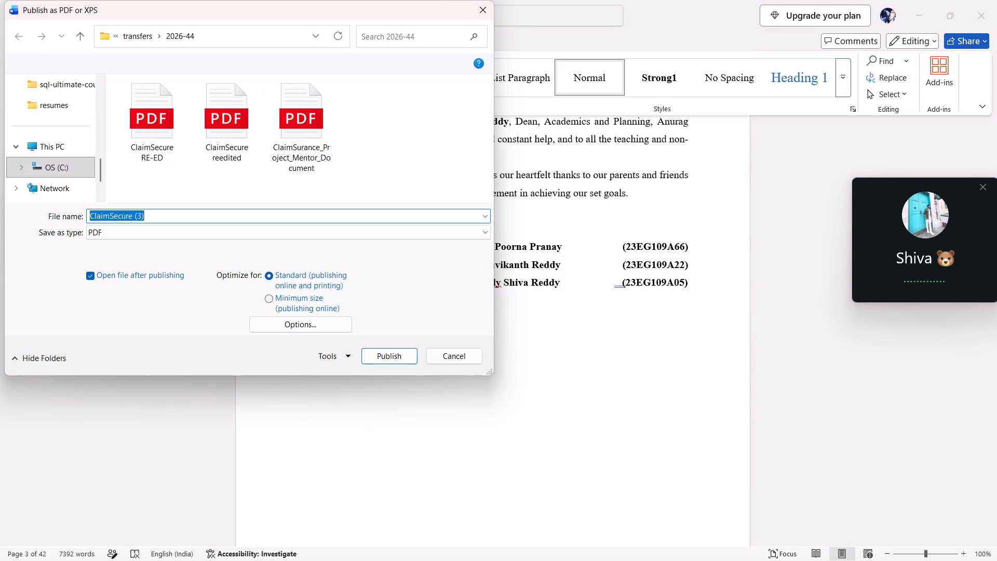
click(181, 218)
key(BackSpace)
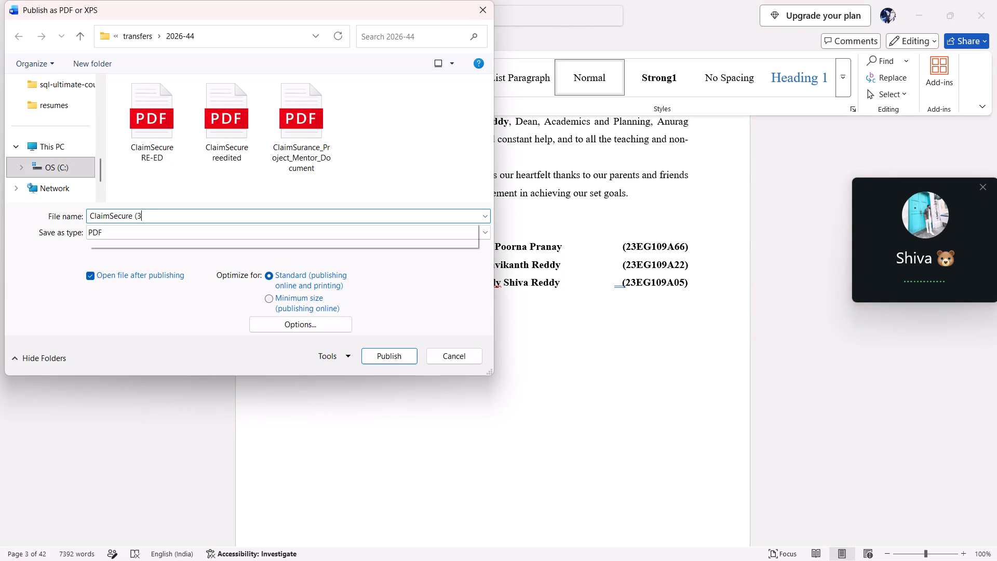
key(BackSpace)
key(BackSpace)
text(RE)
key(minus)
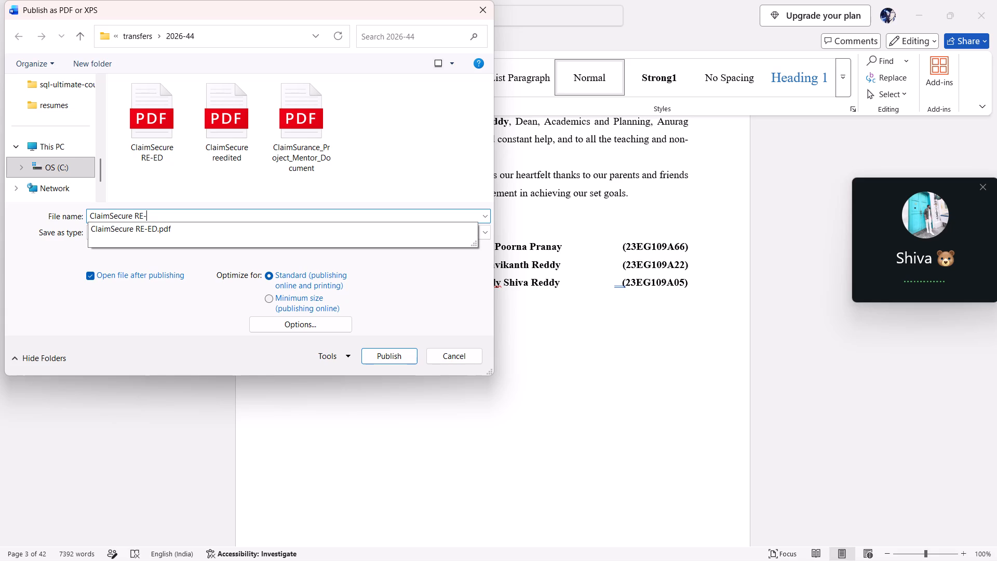
click(389, 358)
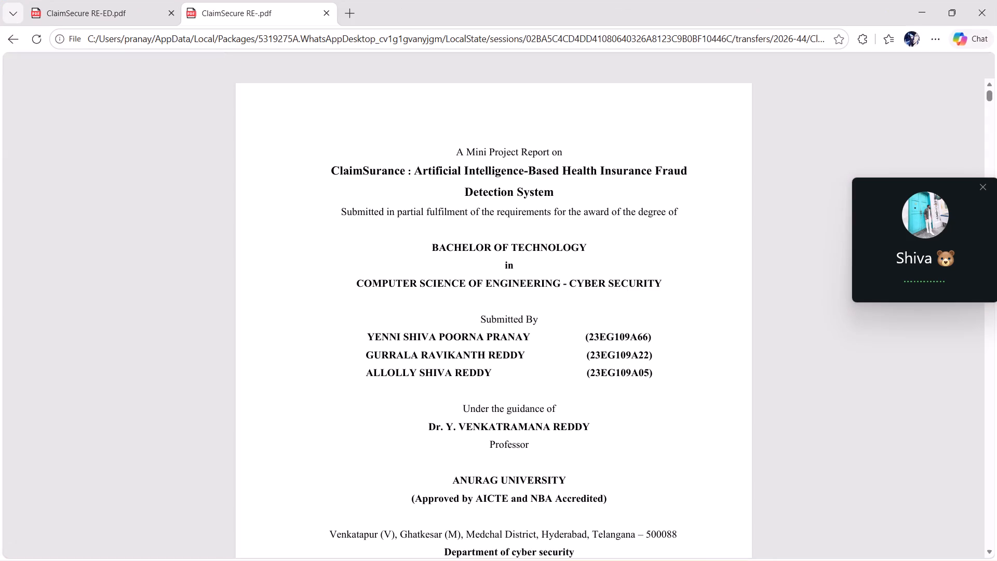
click(976, 0)
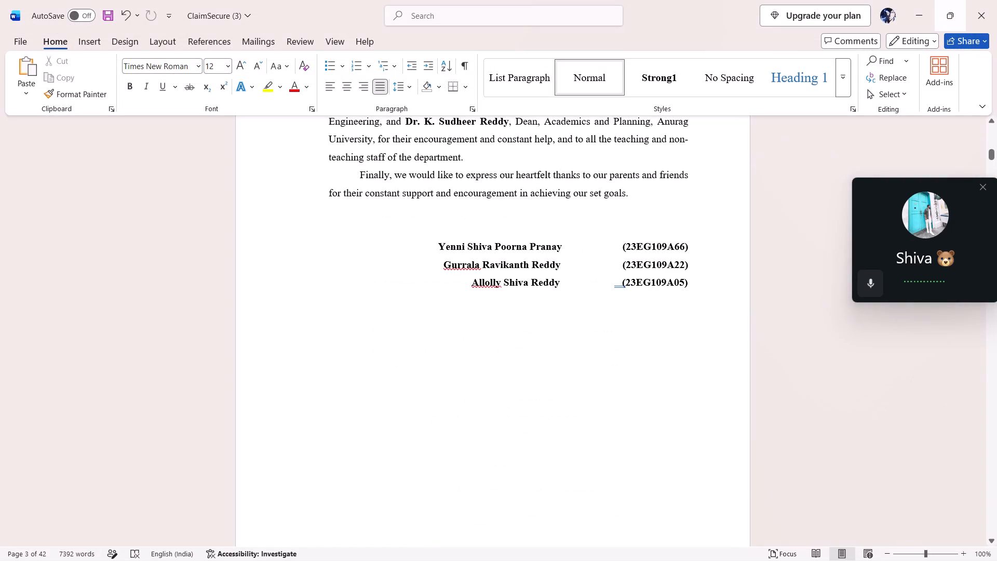